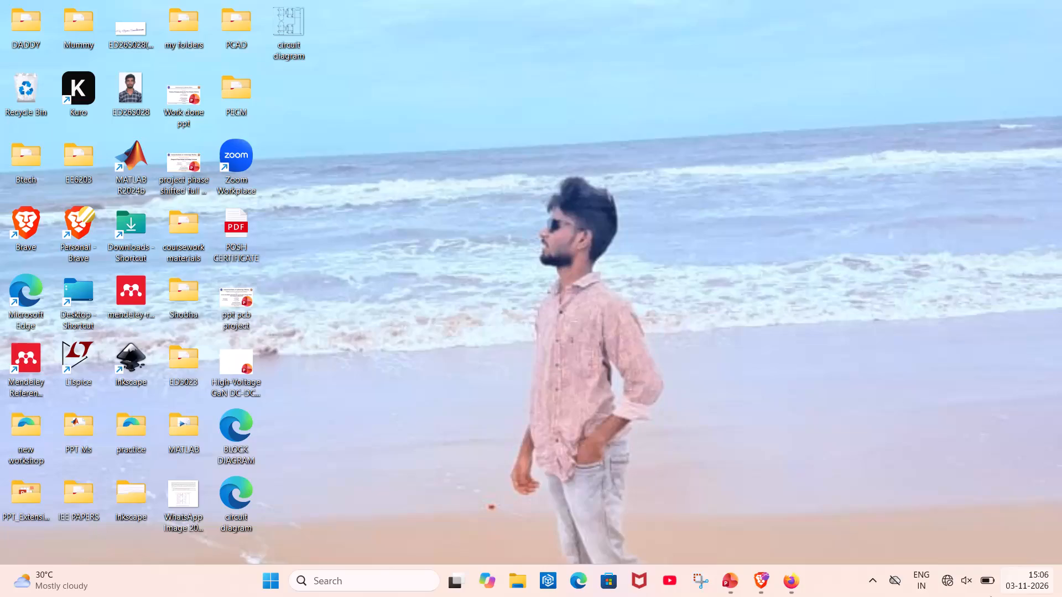
# Switch to the ppt pcb project presentation and look back through its slides to slide 5, Work Done so Far.
pyautogui.click(731, 574)
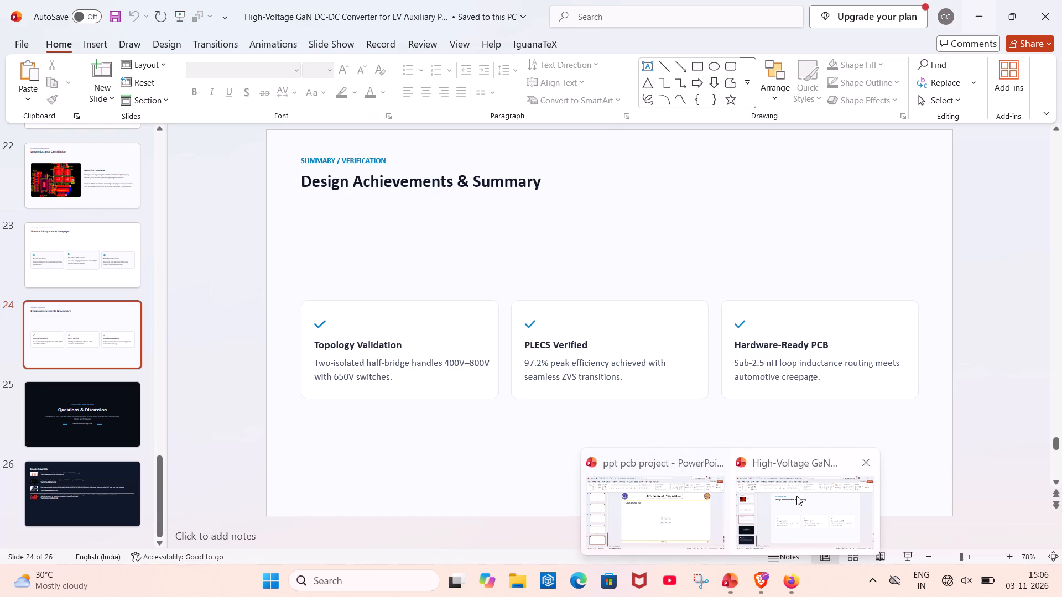
pyautogui.click(576, 523)
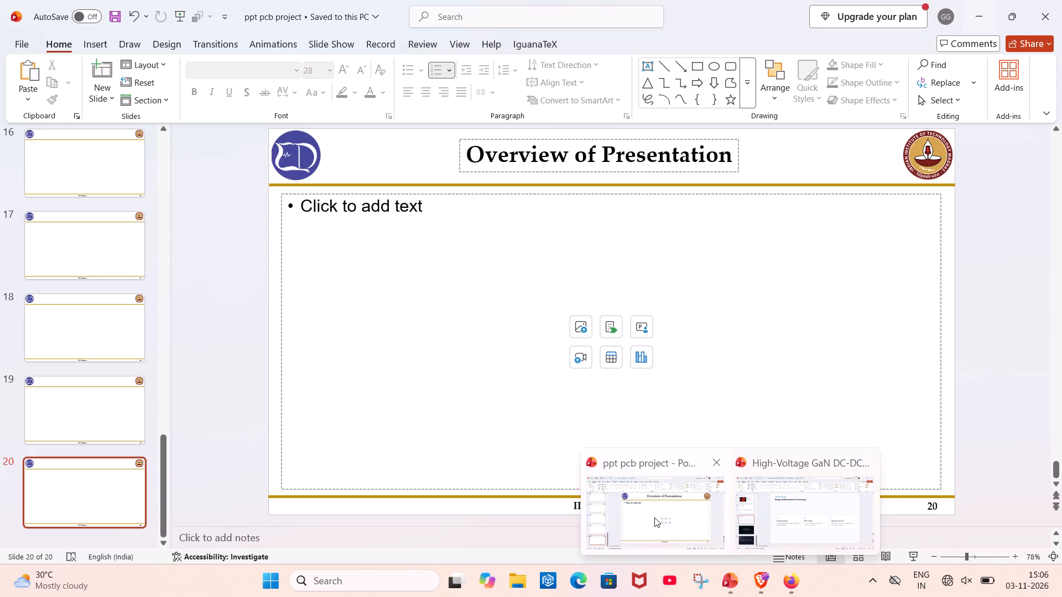
pyautogui.click(654, 517)
pyautogui.press('Up')
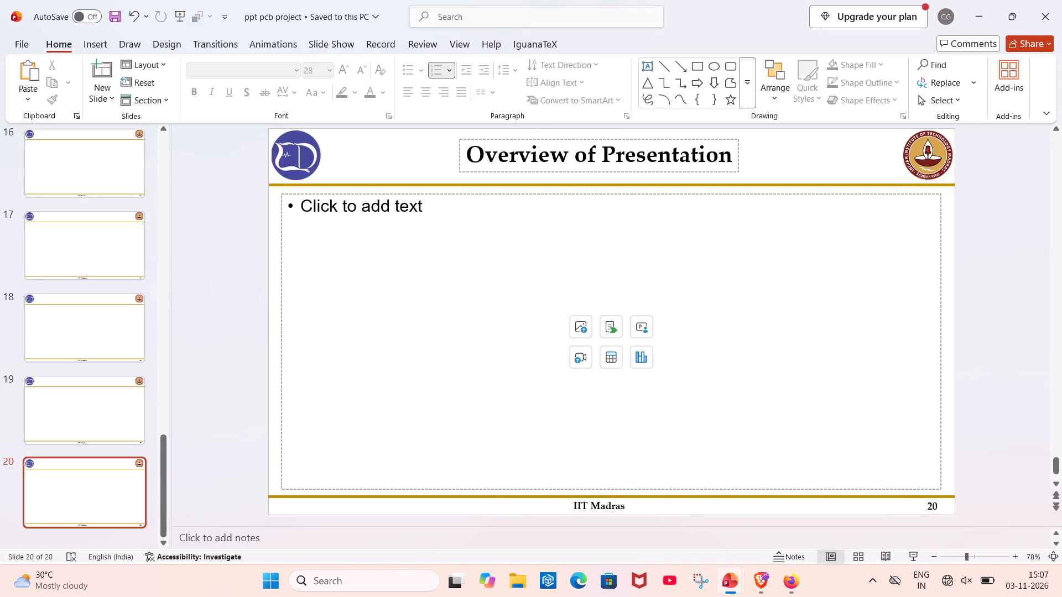
pyautogui.press('Up')
pyautogui.press('Up')
pyautogui.press('Up')
pyautogui.press('Up')
pyautogui.press('Up')
pyautogui.press('Up')
pyautogui.press('Up')
pyautogui.press('Up')
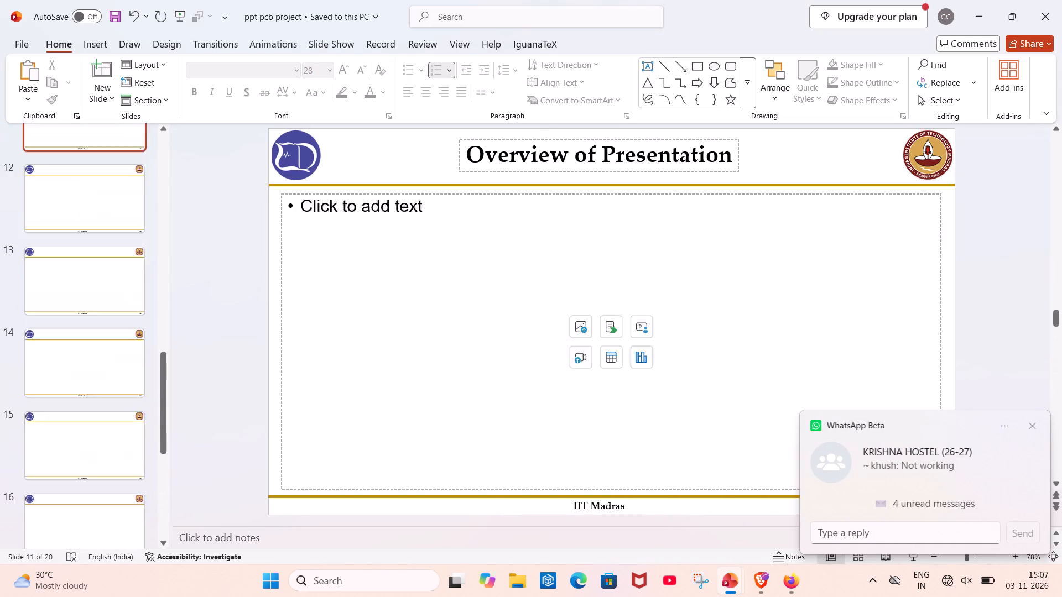
pyautogui.press('Up')
pyautogui.press('Up')
pyautogui.press('Up')
pyautogui.press('Up')
pyautogui.press('Up')
pyautogui.press('Up')
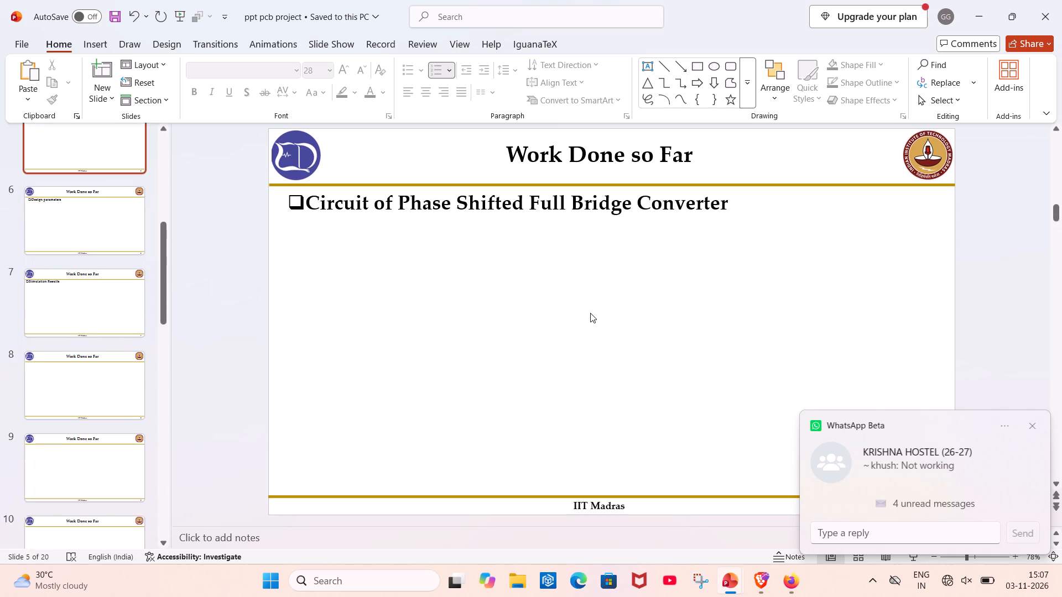
pyautogui.press('Up')
pyautogui.press('Down')
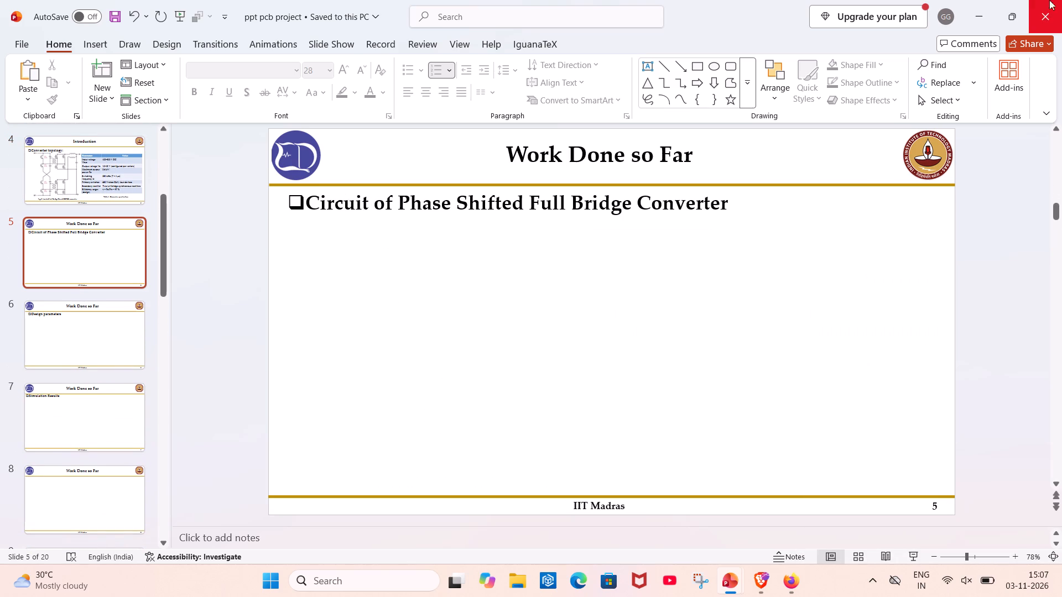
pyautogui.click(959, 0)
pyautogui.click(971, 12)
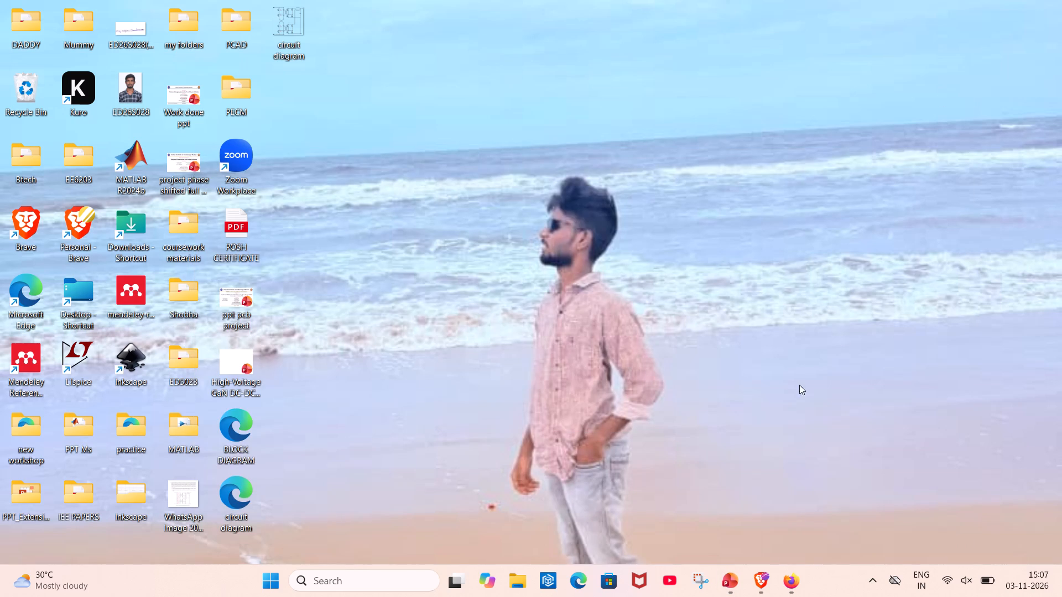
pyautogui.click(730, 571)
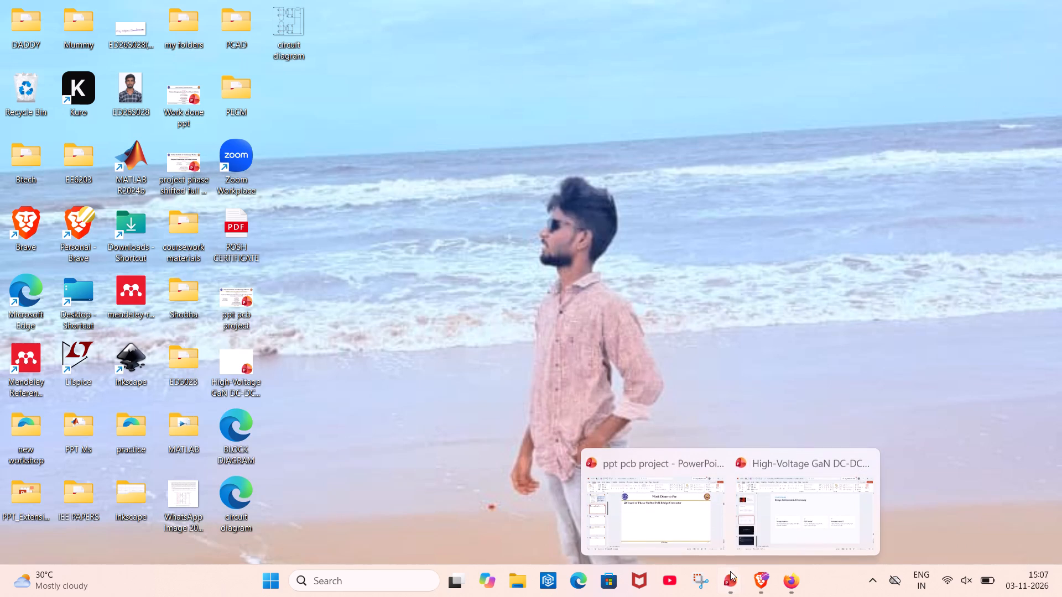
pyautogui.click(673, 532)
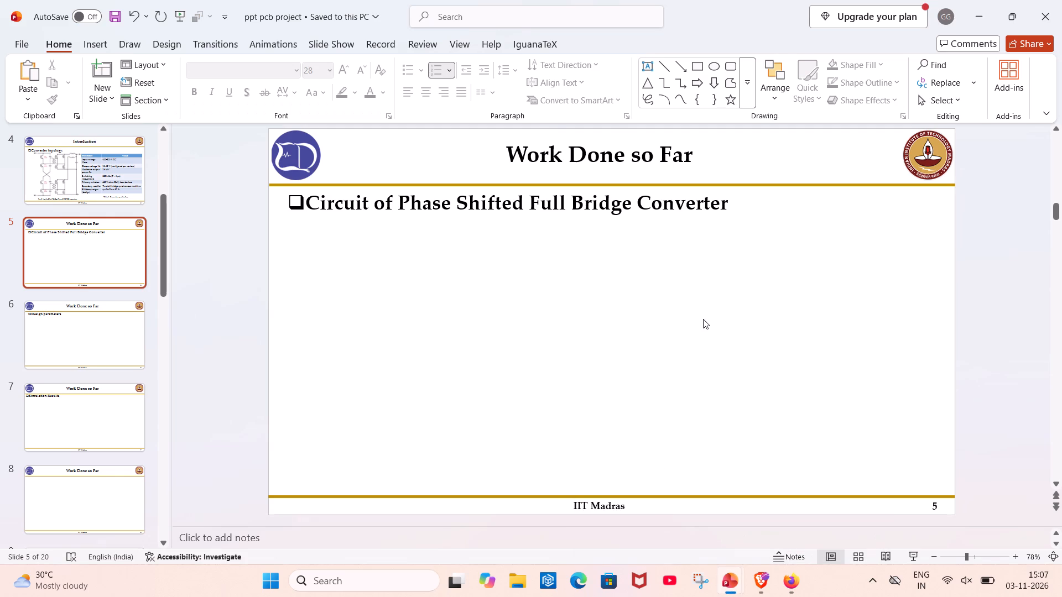
# Review the outline slide's section names and the converter topology slide, and return to slide 5.
pyautogui.press('Up')
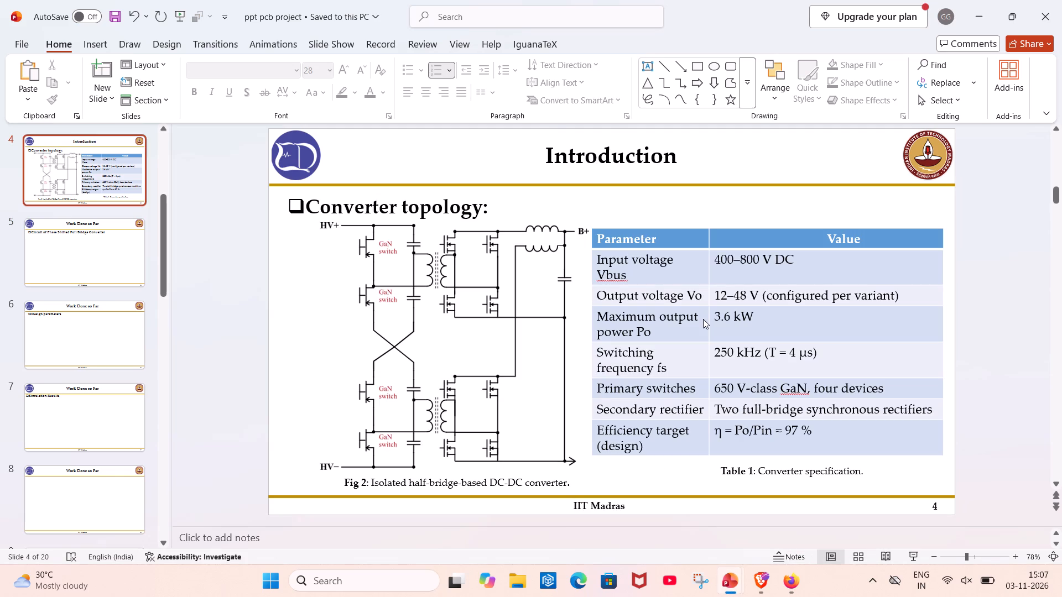
pyautogui.press('Down')
pyautogui.press('Up')
pyautogui.press('Down')
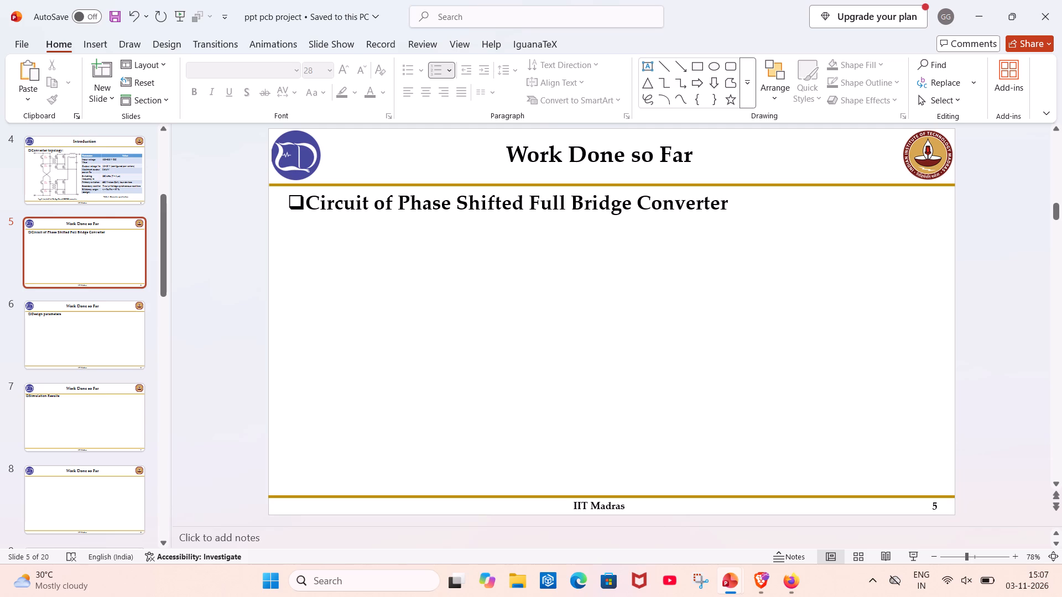
pyautogui.scroll(8, 628, 242)
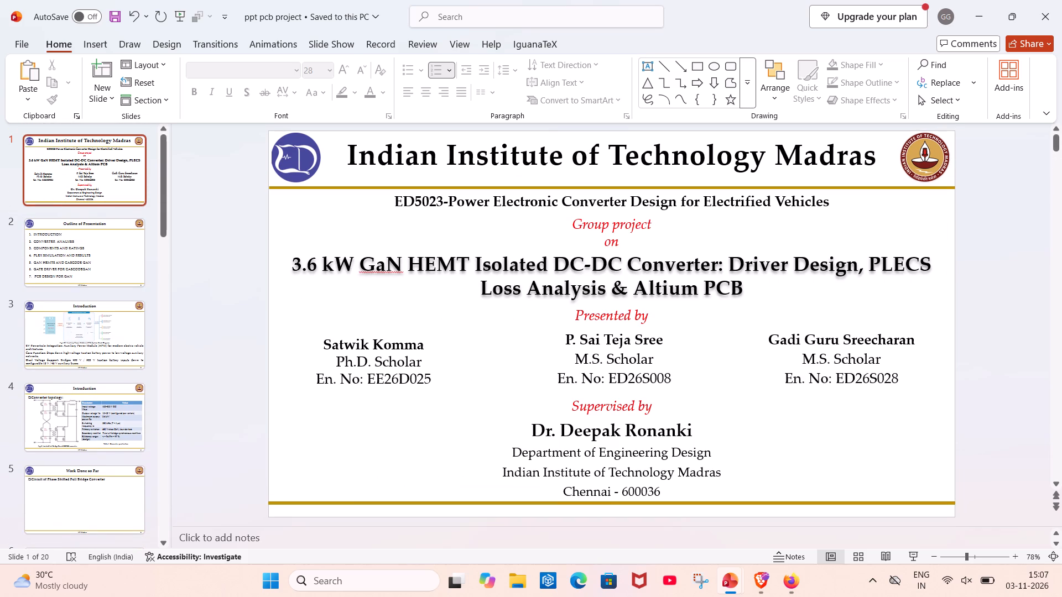
pyautogui.click(94, 227)
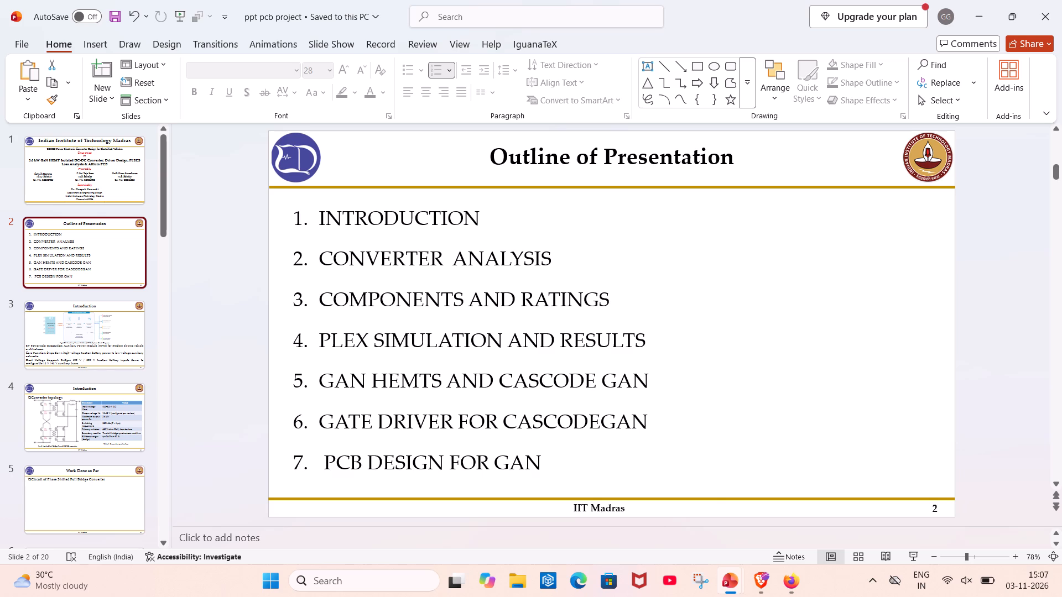
pyautogui.moveTo(321, 258); pyautogui.dragTo(390, 265)
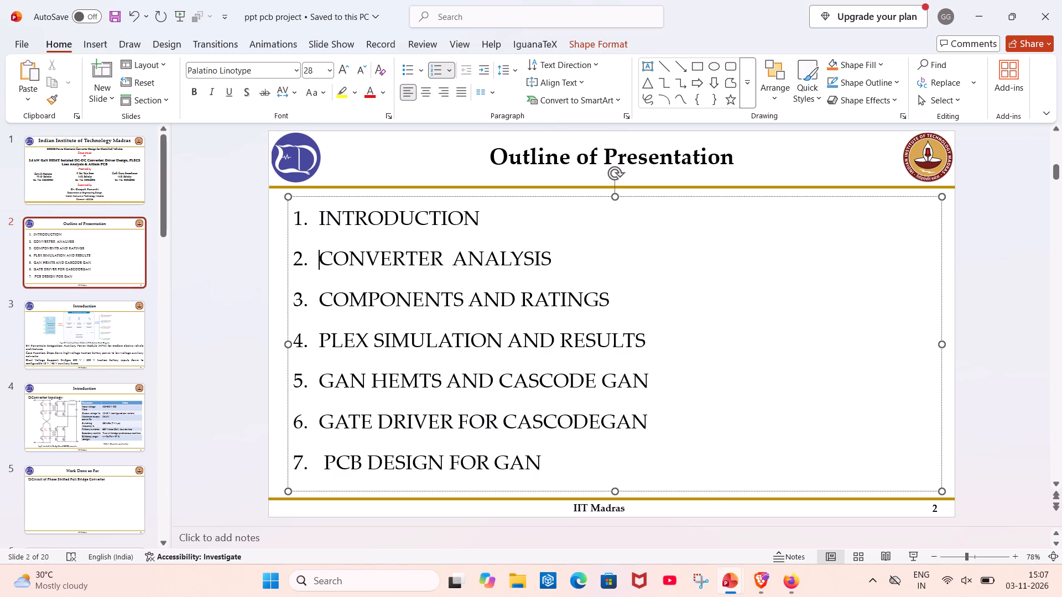
pyautogui.moveTo(390, 265); pyautogui.dragTo(581, 238)
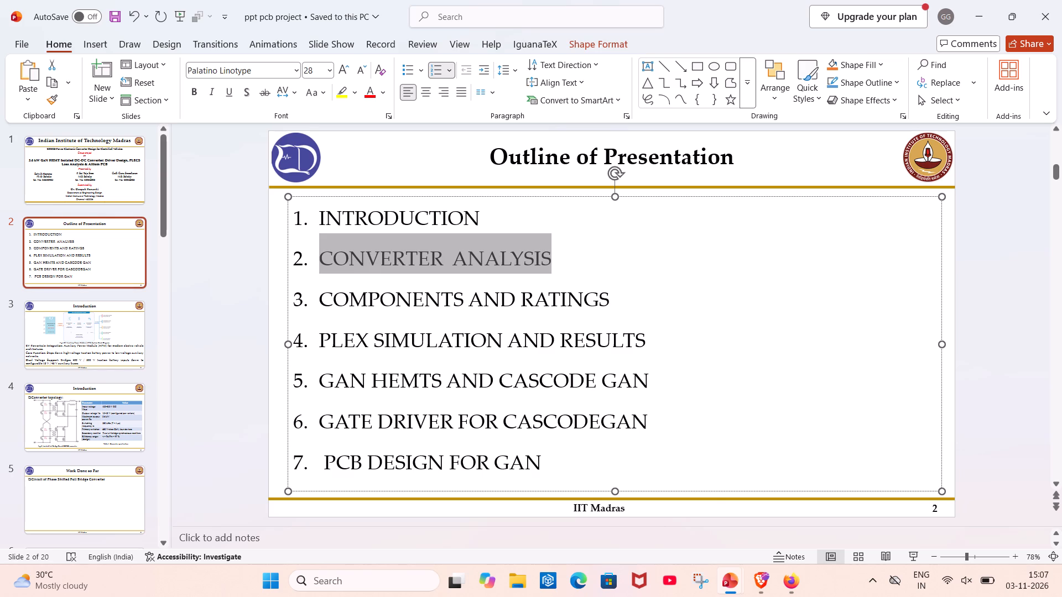
pyautogui.click(223, 302)
pyautogui.scroll(-3, 223, 302)
pyautogui.scroll(1, 223, 302)
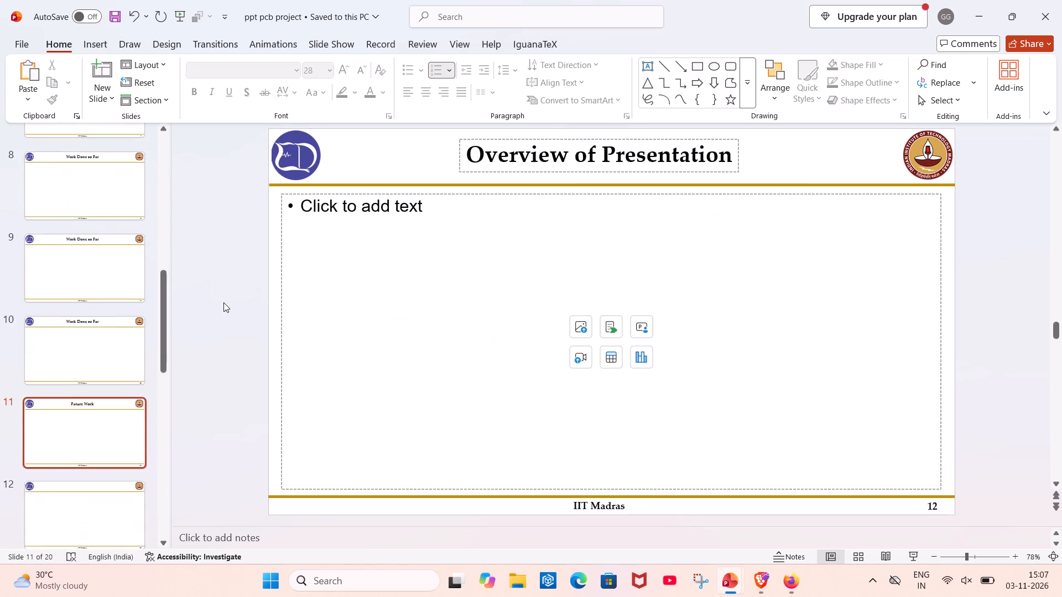
pyautogui.scroll(1, 223, 302)
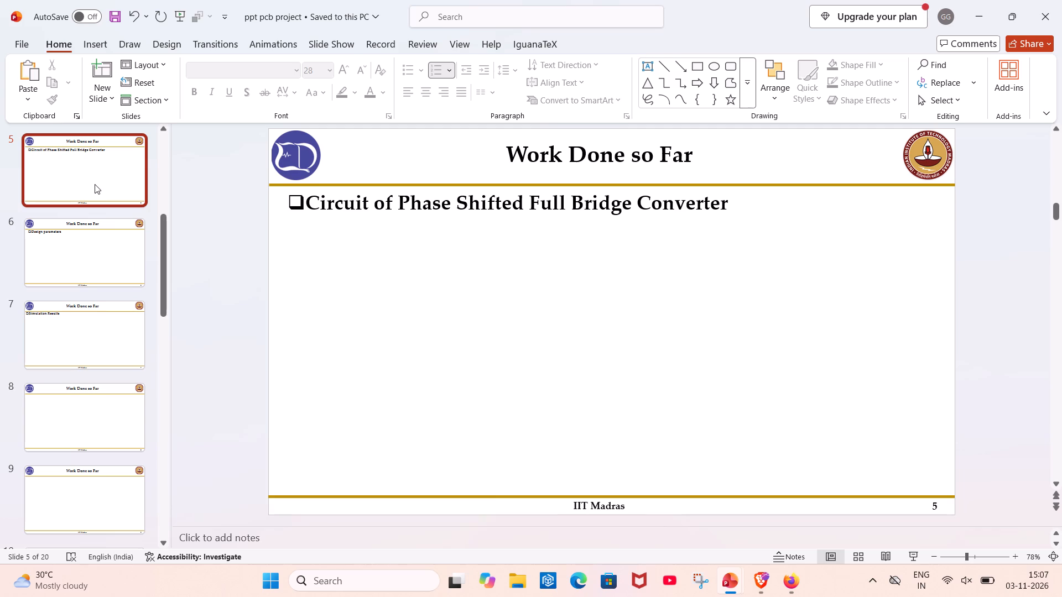
pyautogui.press('Up')
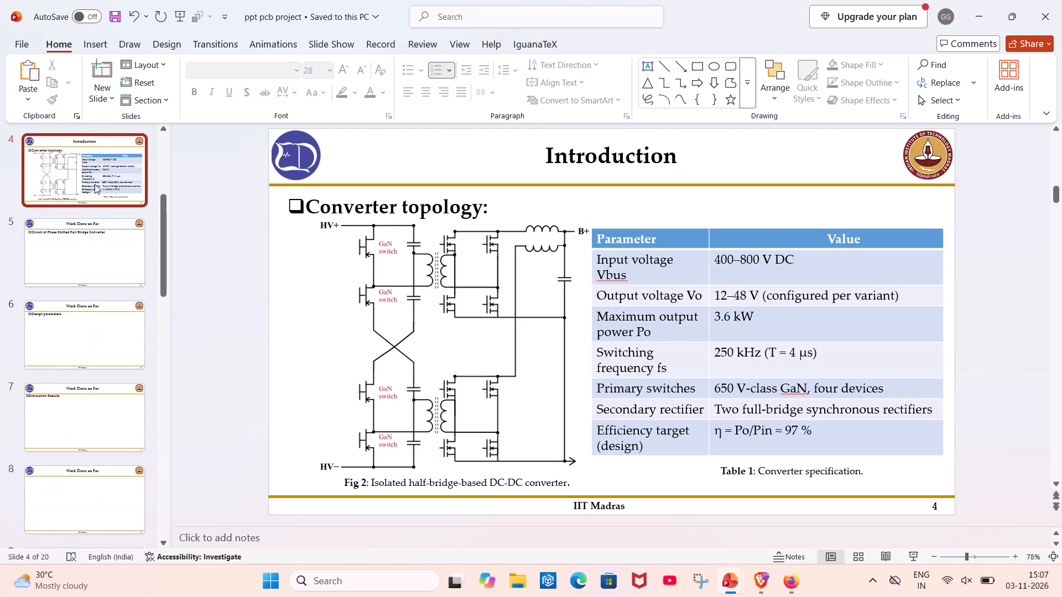
pyautogui.press('Down')
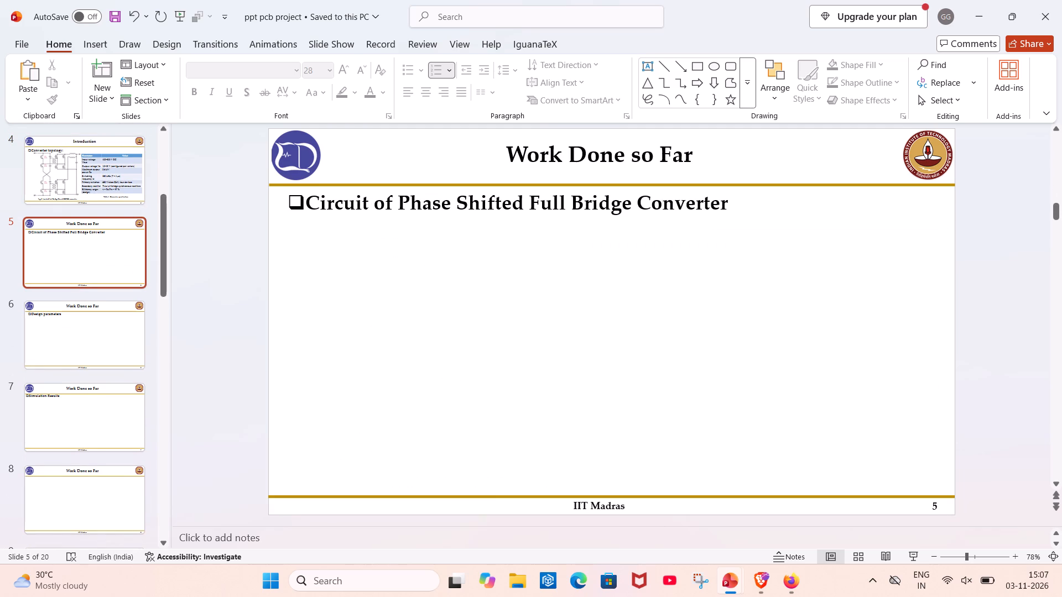
# Replace the title of slide 5 with "Converter Analysys".
pyautogui.click(645, 153)
pyautogui.press('Right')
pyautogui.press('Right')
pyautogui.press('Right')
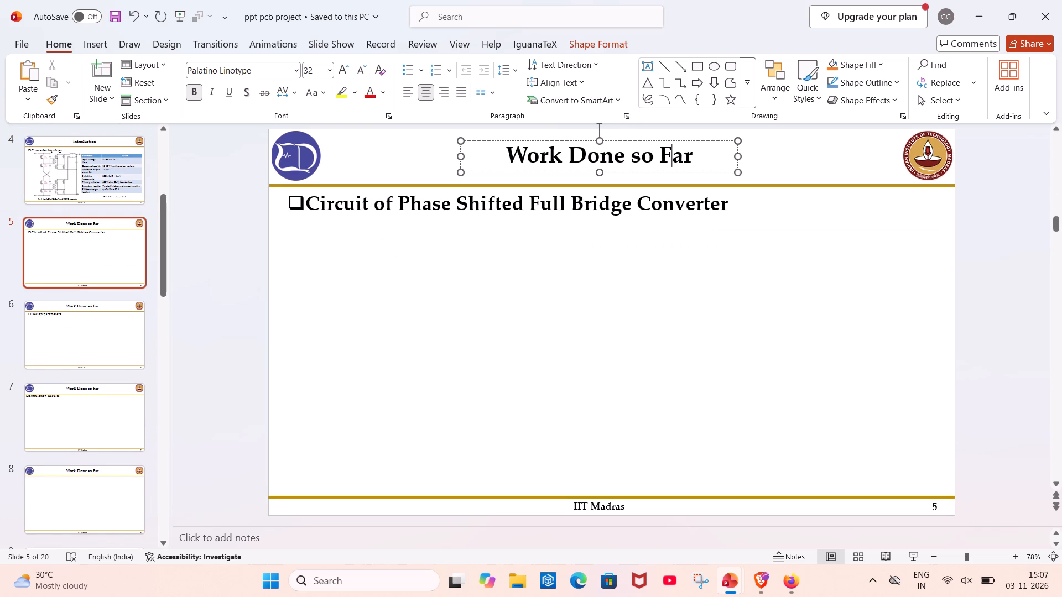
pyautogui.press('Right')
pyautogui.press('Right')
pyautogui.press('BackSpace')
pyautogui.press('BackSpace')
pyautogui.press('BackSpace')
pyautogui.press('BackSpace')
pyautogui.press('BackSpace')
pyautogui.press('BackSpace')
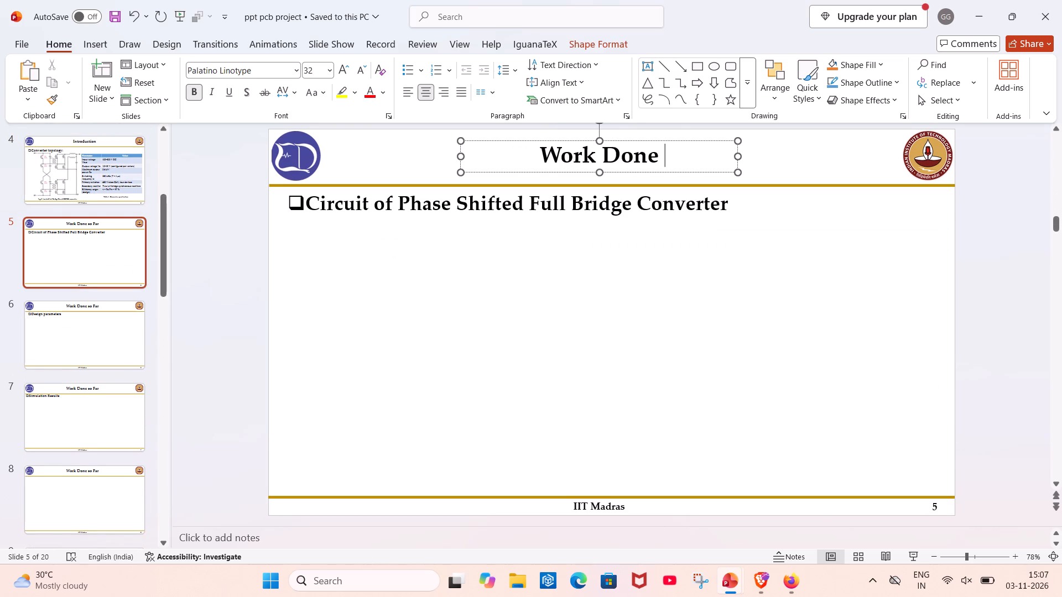
pyautogui.press('BackSpace')
pyautogui.press('BackSpace')
pyautogui.press('BackSpace')
pyautogui.press('BackSpace')
pyautogui.press('BackSpace')
pyautogui.press('BackSpace')
pyautogui.press('BackSpace')
pyautogui.press('BackSpace')
pyautogui.press('BackSpace')
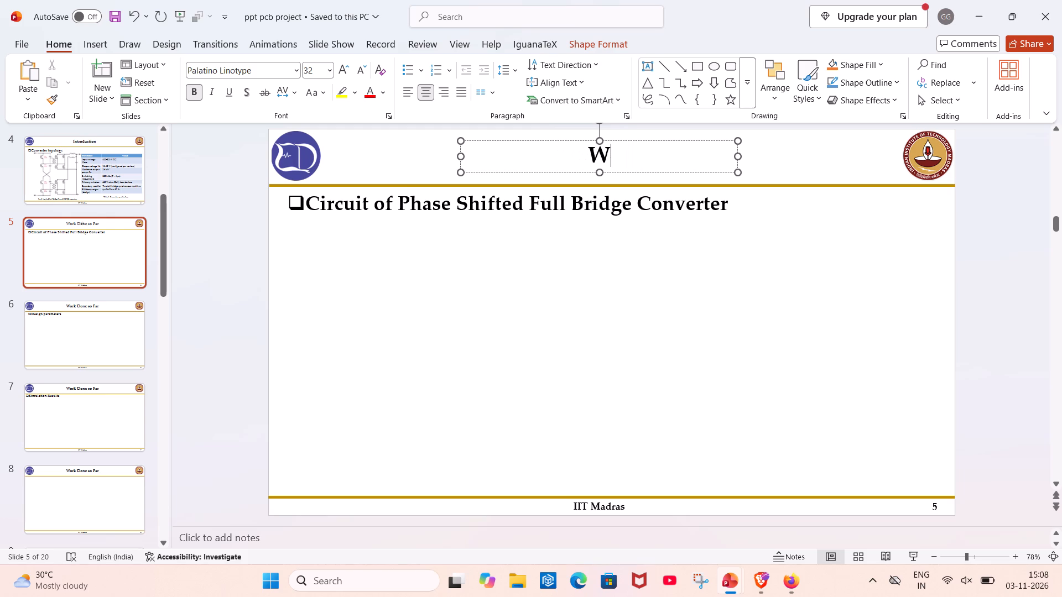
pyautogui.write('Convertr=')
pyautogui.press('BackSpace')
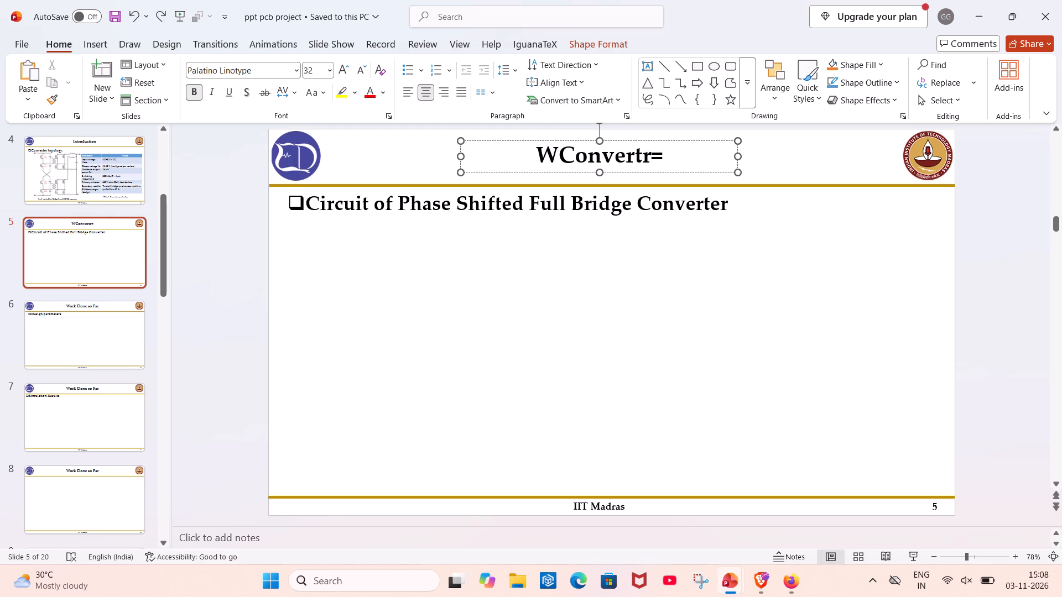
pyautogui.press('BackSpace')
pyautogui.press('BackSpace')
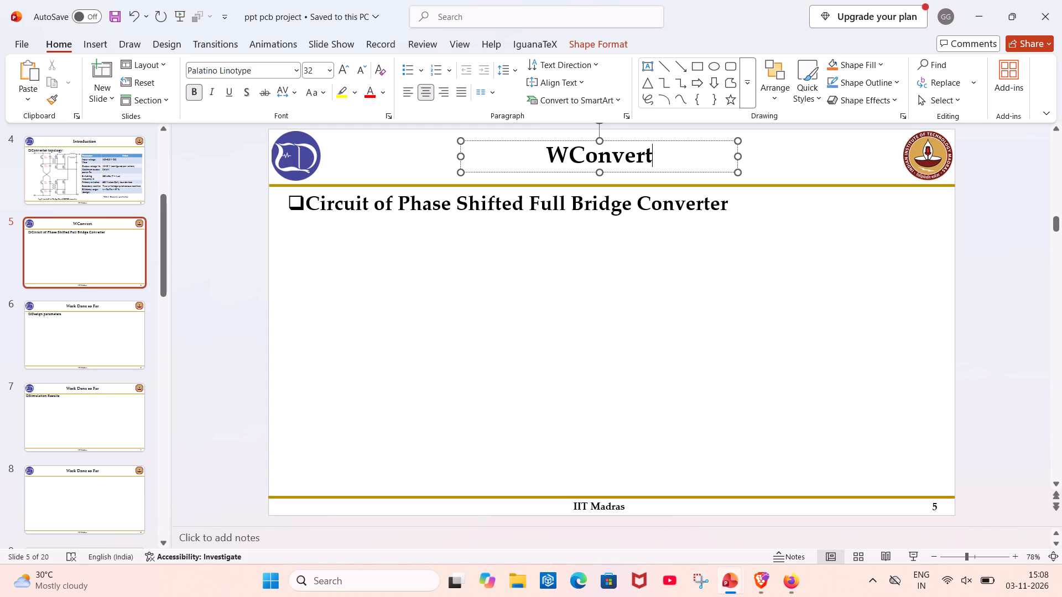
pyautogui.write('er')
pyautogui.press('space')
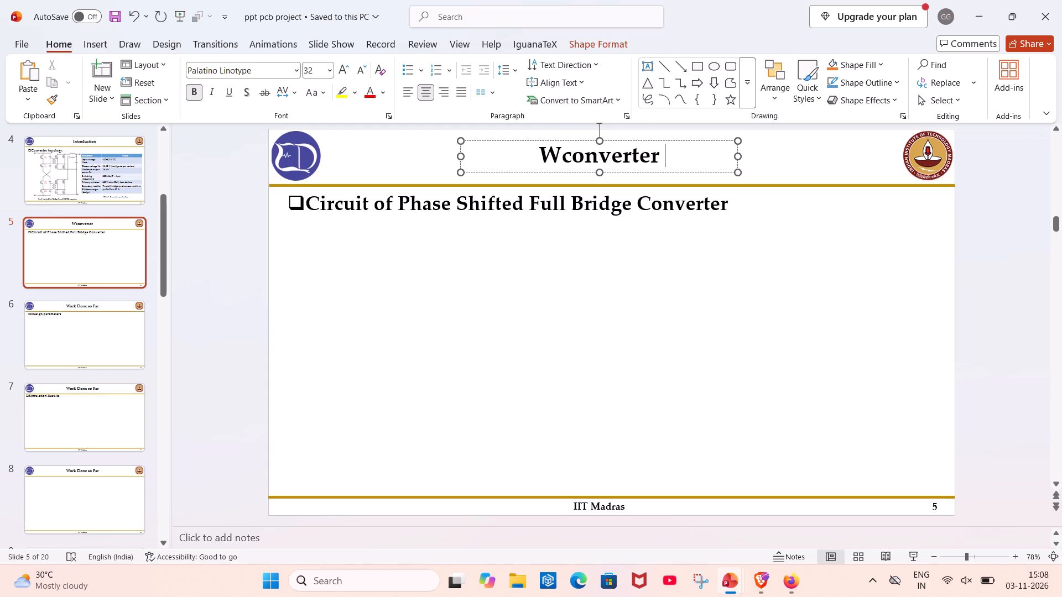
pyautogui.press('BackSpace')
pyautogui.press('Left')
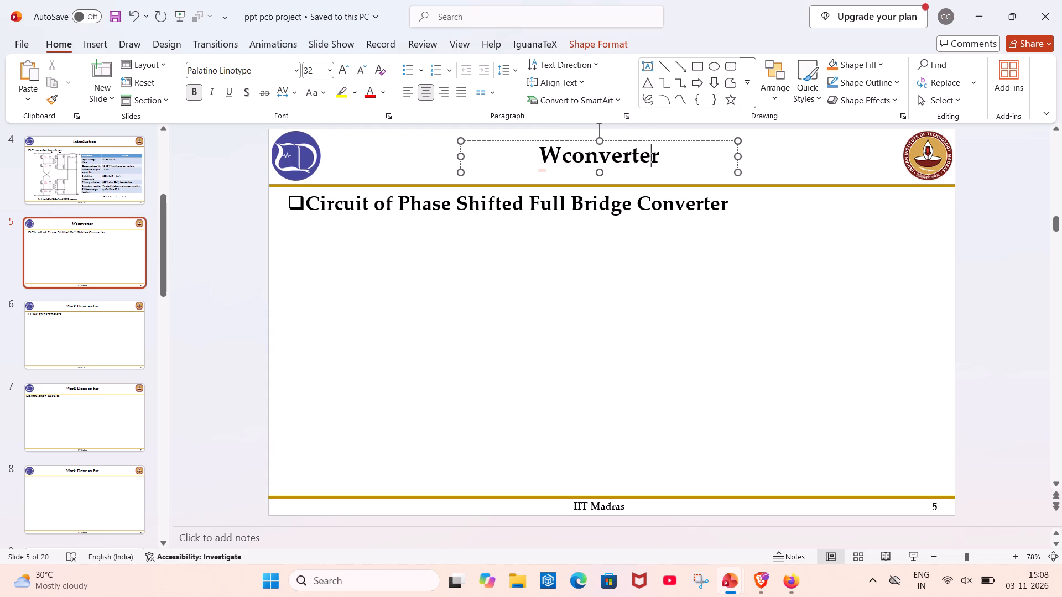
pyautogui.press('Left')
pyautogui.press('Left')
pyautogui.press('Left')
pyautogui.press('Left')
pyautogui.press('Left')
pyautogui.press('Left')
pyautogui.press('Left')
pyautogui.press('Left')
pyautogui.press('BackSpace')
pyautogui.press('Right')
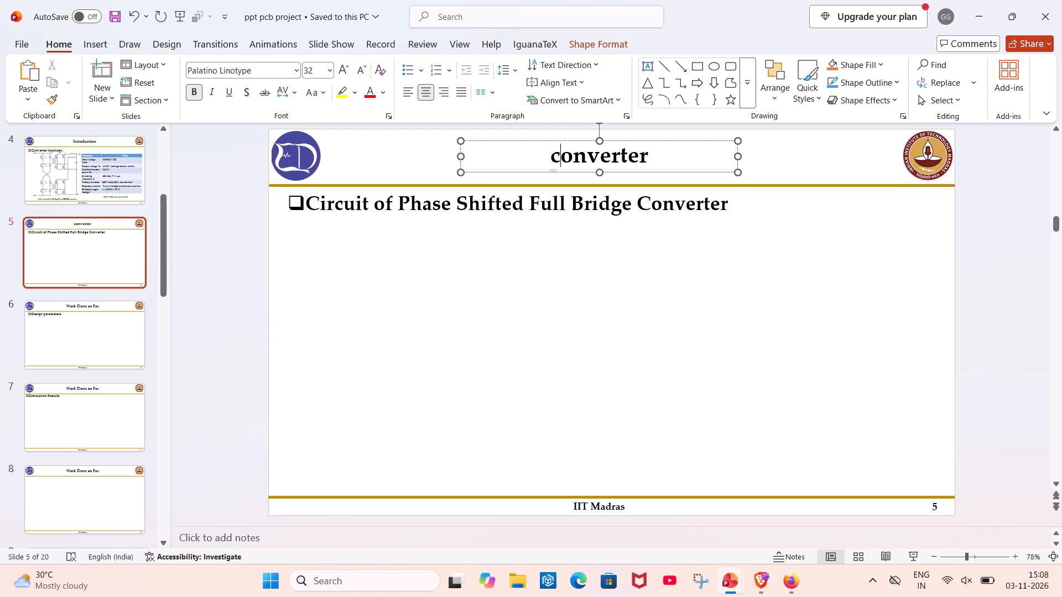
pyautogui.press('BackSpace')
pyautogui.hotkey('shift', 'c')
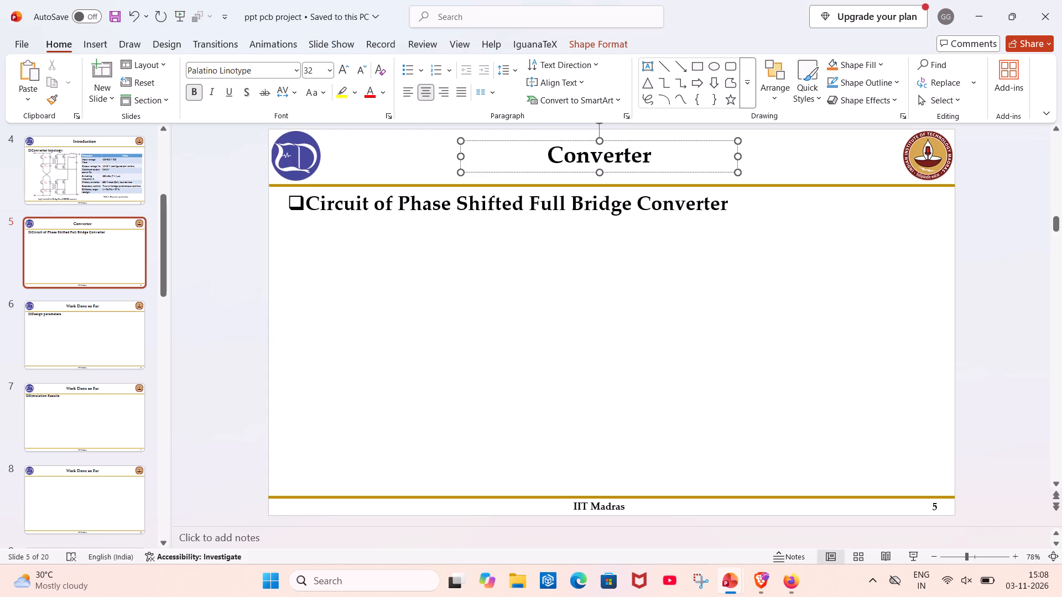
pyautogui.press('Right')
pyautogui.press('Right')
pyautogui.press('Right')
pyautogui.press('Right')
pyautogui.press('Right')
pyautogui.press('Right')
pyautogui.press('Right')
pyautogui.press('Right')
pyautogui.press('space')
pyautogui.hotkey('shift', 'a')
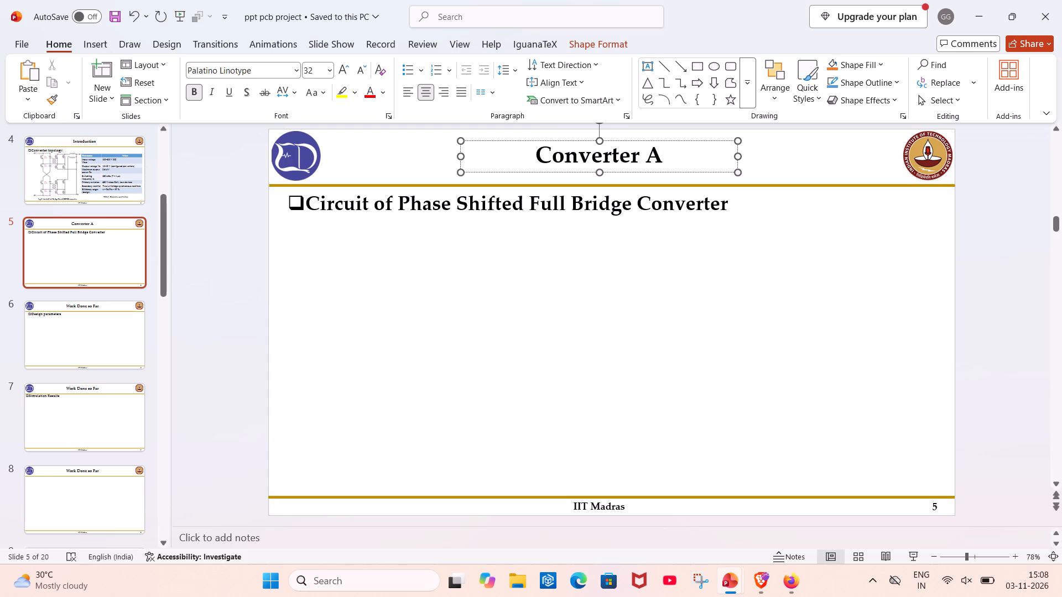
pyautogui.write('nalys')
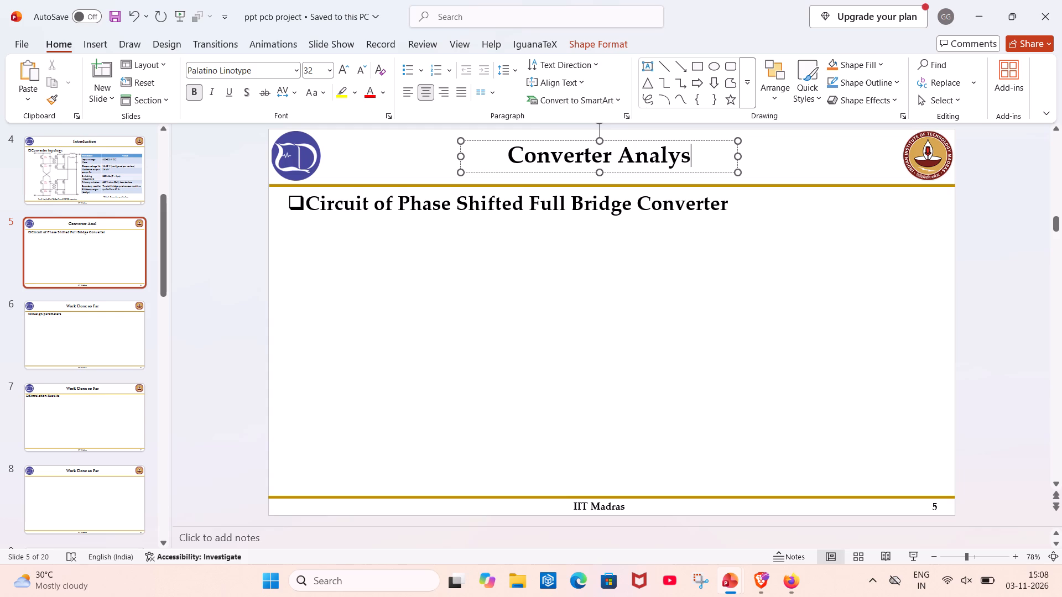
pyautogui.write('ys')
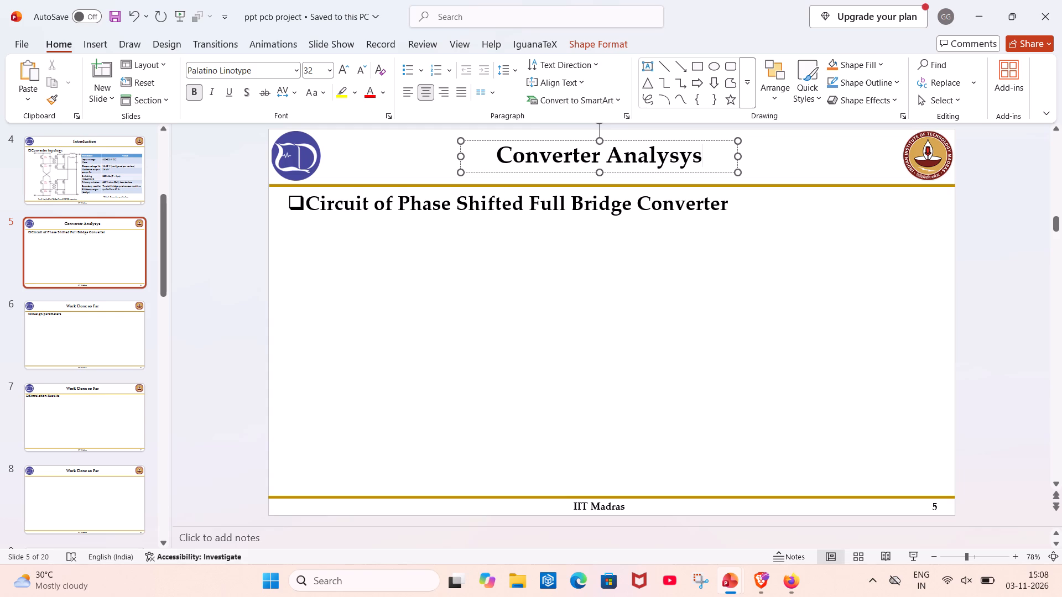
# Replace the "Work Done so Far" title of slide 6, Design parameters, with "converter Analysys".
pyautogui.click(675, 293)
pyautogui.press('Down')
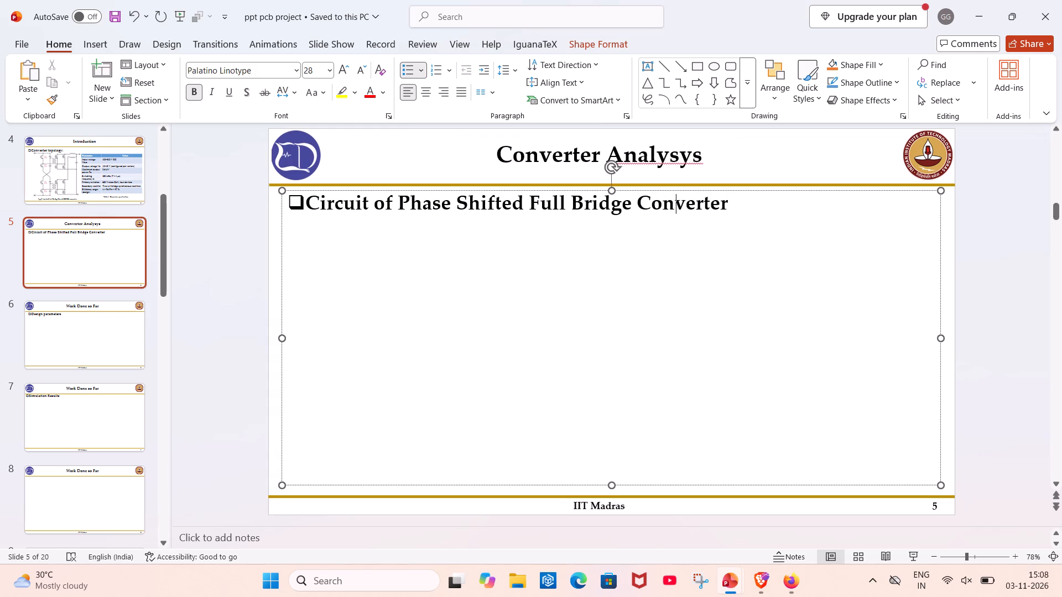
pyautogui.click(996, 288)
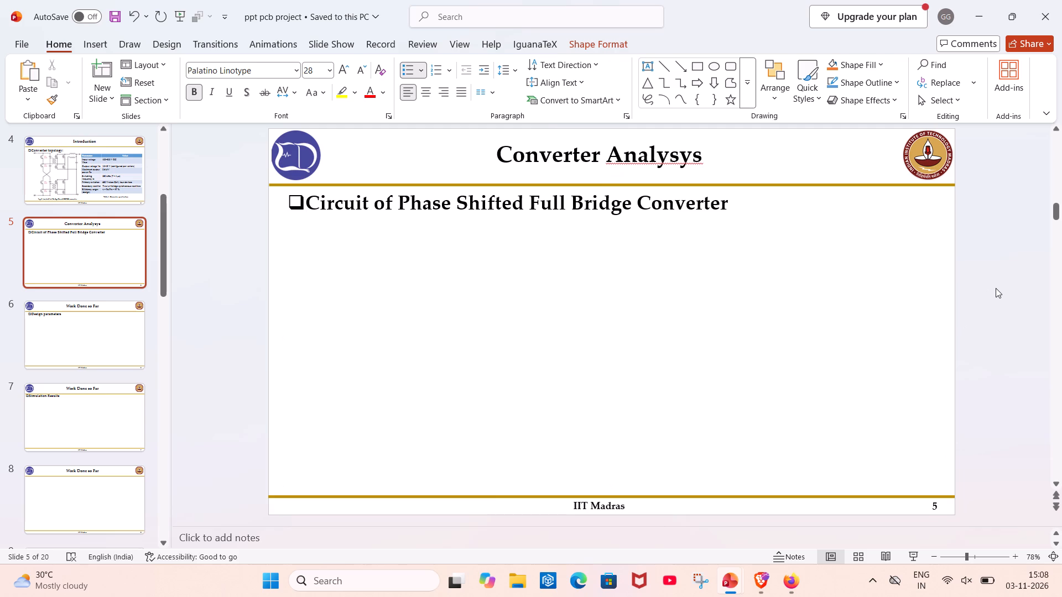
pyautogui.press('Down')
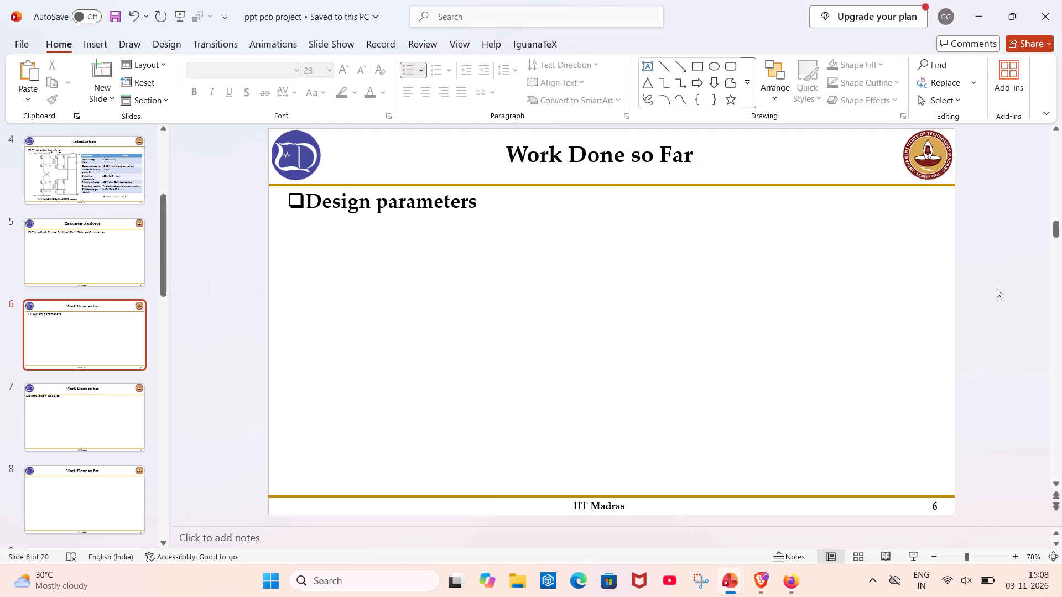
pyautogui.press('Up')
pyautogui.press('Down')
pyautogui.click(680, 159)
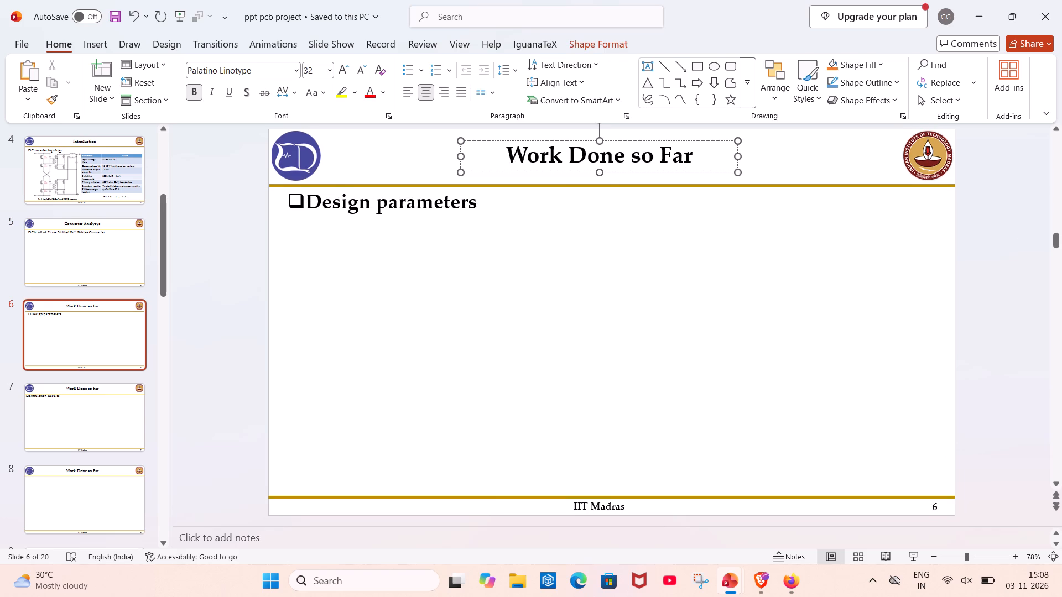
pyautogui.press('Right')
pyautogui.press('Right')
pyautogui.press('BackSpace')
pyautogui.press('BackSpace')
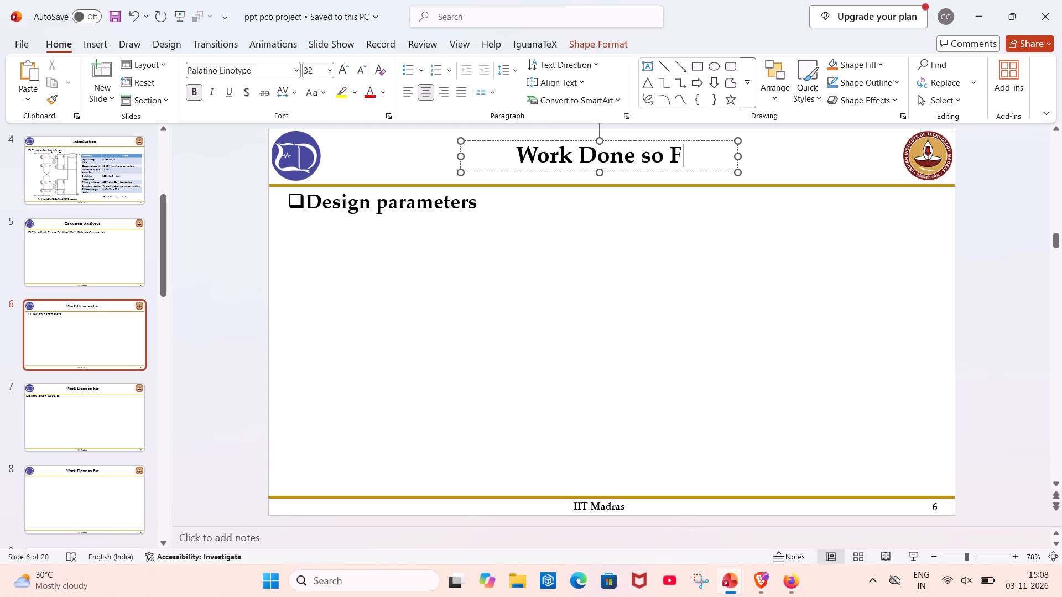
pyautogui.press('BackSpace')
pyautogui.press('BackSpace')
pyautogui.press('BackSpace')
pyautogui.press('BackSpace')
pyautogui.press('BackSpace')
pyautogui.press('BackSpace')
pyautogui.press('BackSpace')
pyautogui.press('BackSpace')
pyautogui.press('BackSpace')
pyautogui.press('BackSpace')
pyautogui.press('BackSpace')
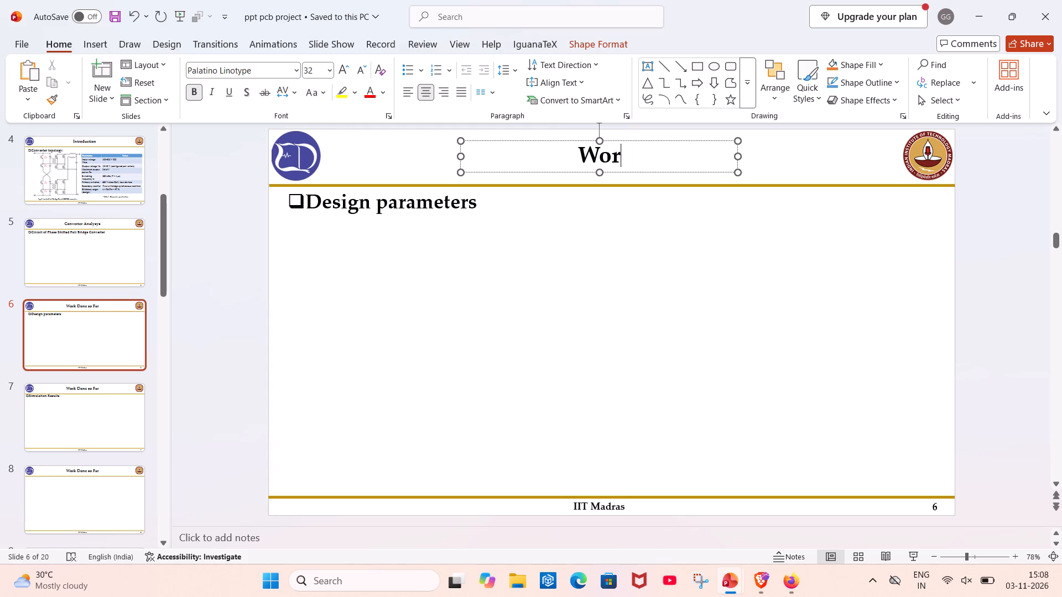
pyautogui.press('BackSpace')
pyautogui.press('BackSpace')
pyautogui.write('converter a')
pyautogui.press('BackSpace')
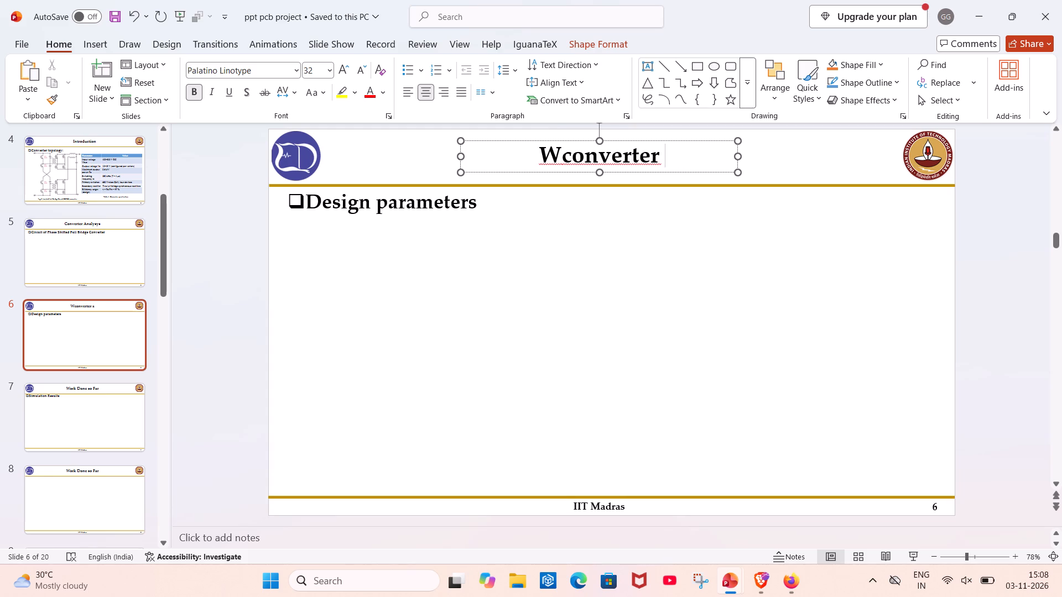
pyautogui.write('Analysys')
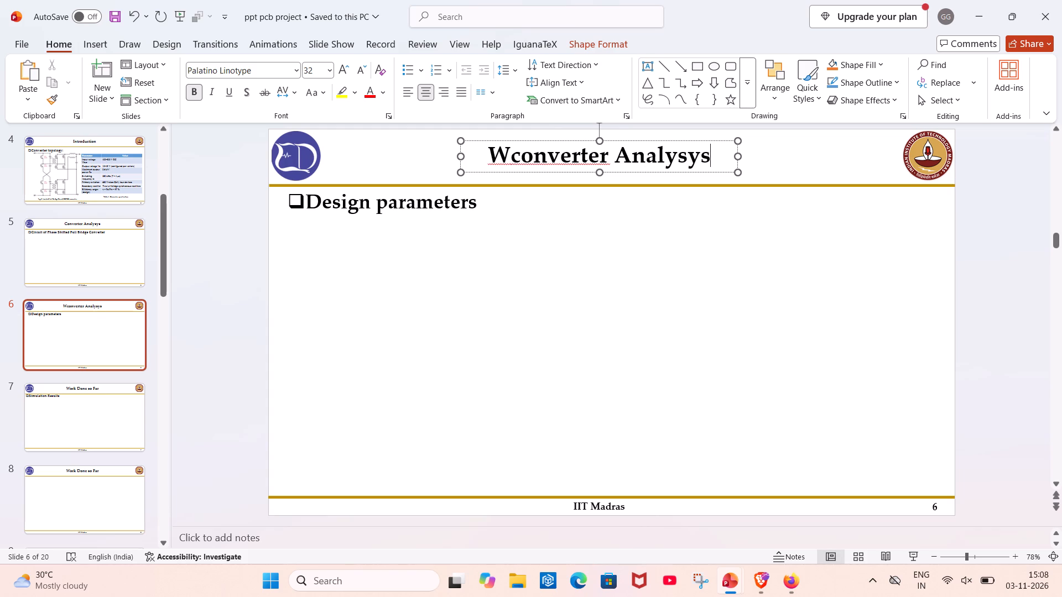
pyautogui.press('Up')
pyautogui.press('Down')
# Check the section name's spelling on the outline slide and correct the title of slide 5 to "Converter Analysis".
pyautogui.scroll(7, 454, 193)
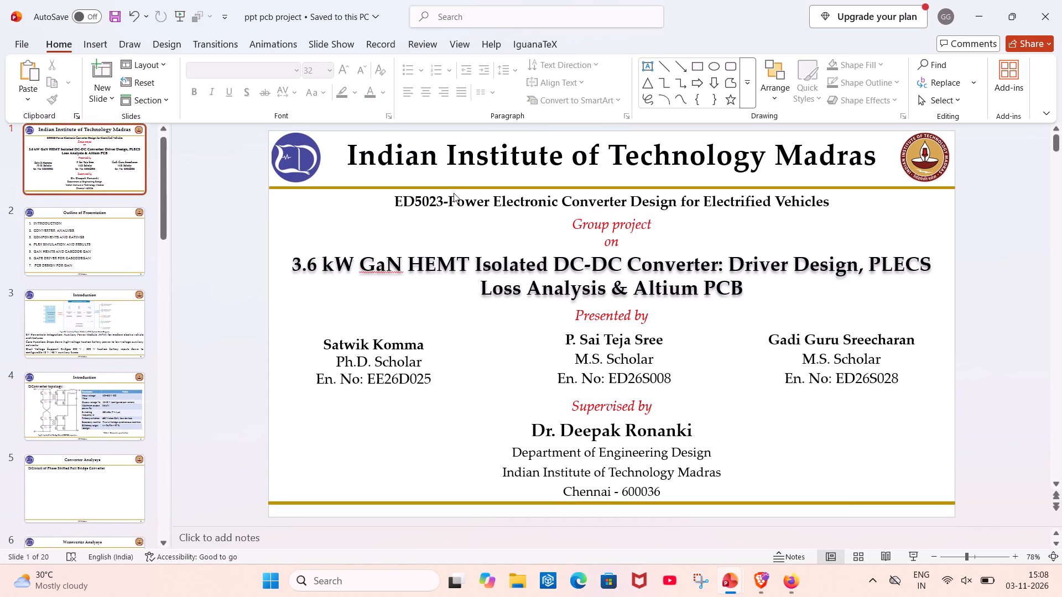
pyautogui.press('Down')
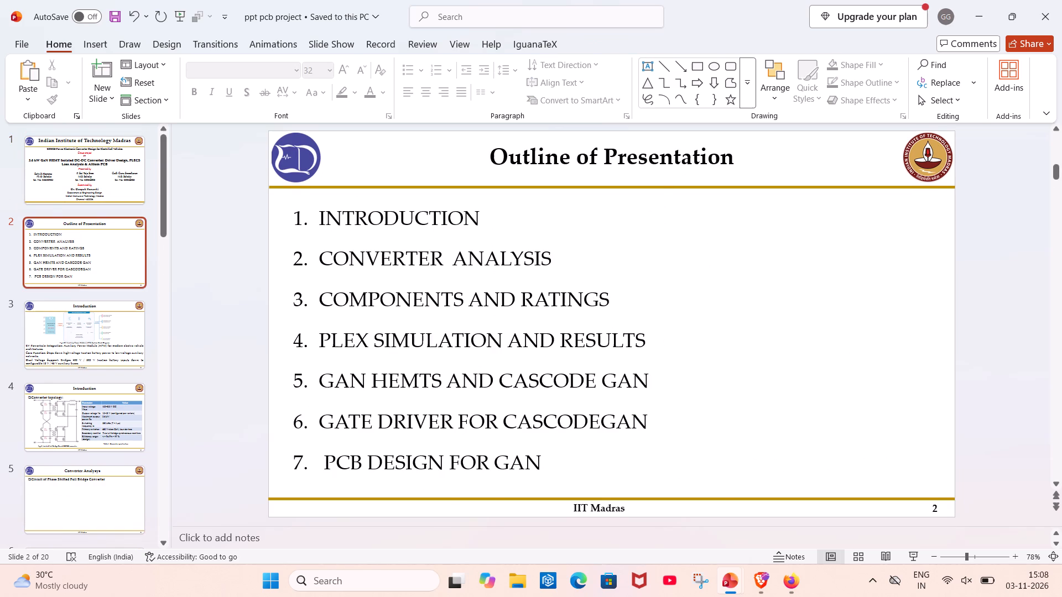
pyautogui.press('Down')
pyautogui.press('Down')
pyautogui.press('Down')
pyautogui.press('Down')
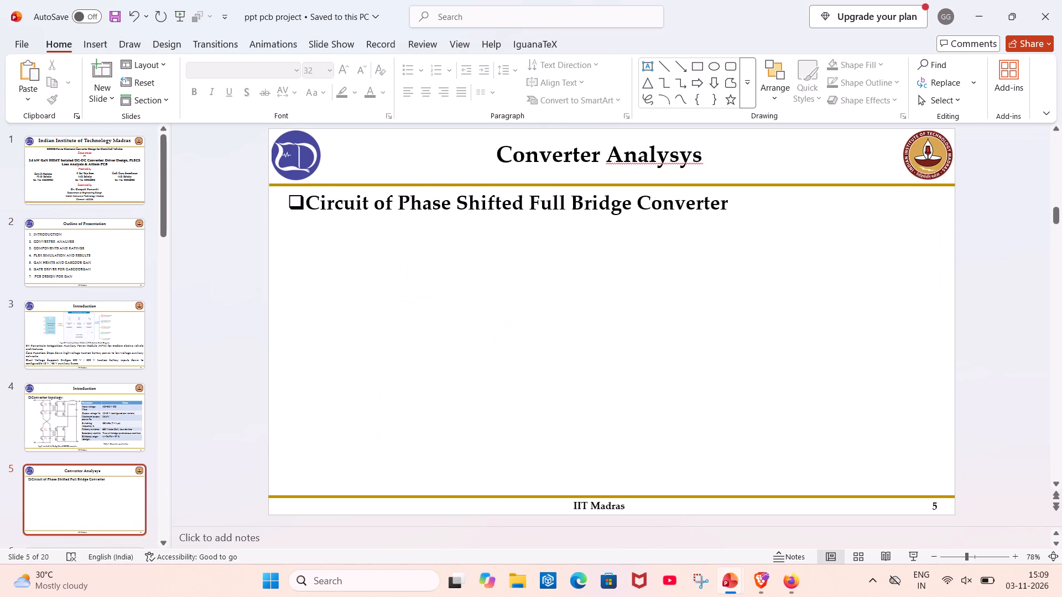
pyautogui.press('Up')
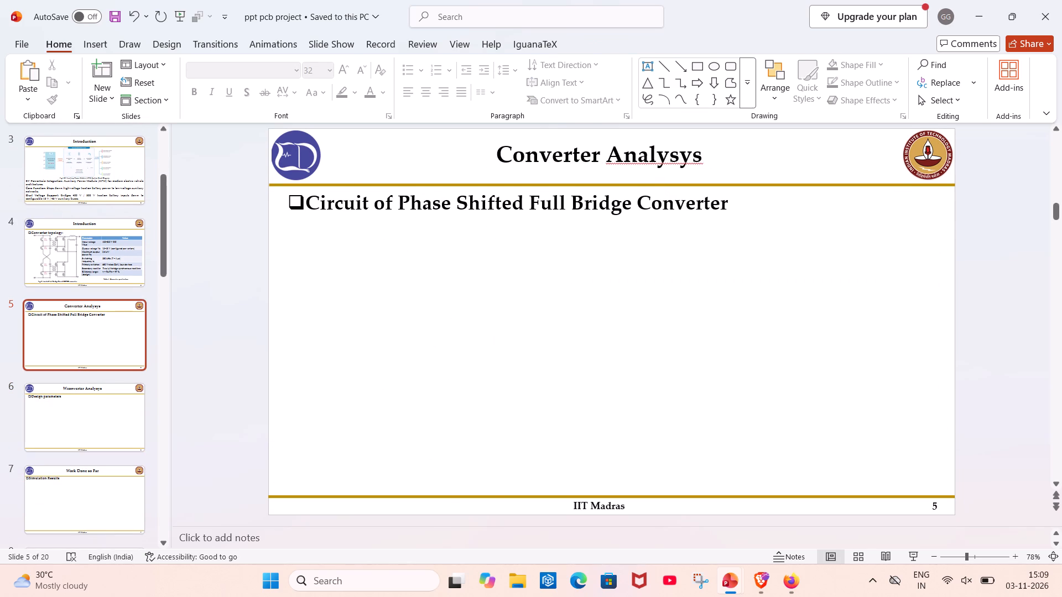
pyautogui.click(693, 159)
pyautogui.press('BackSpace')
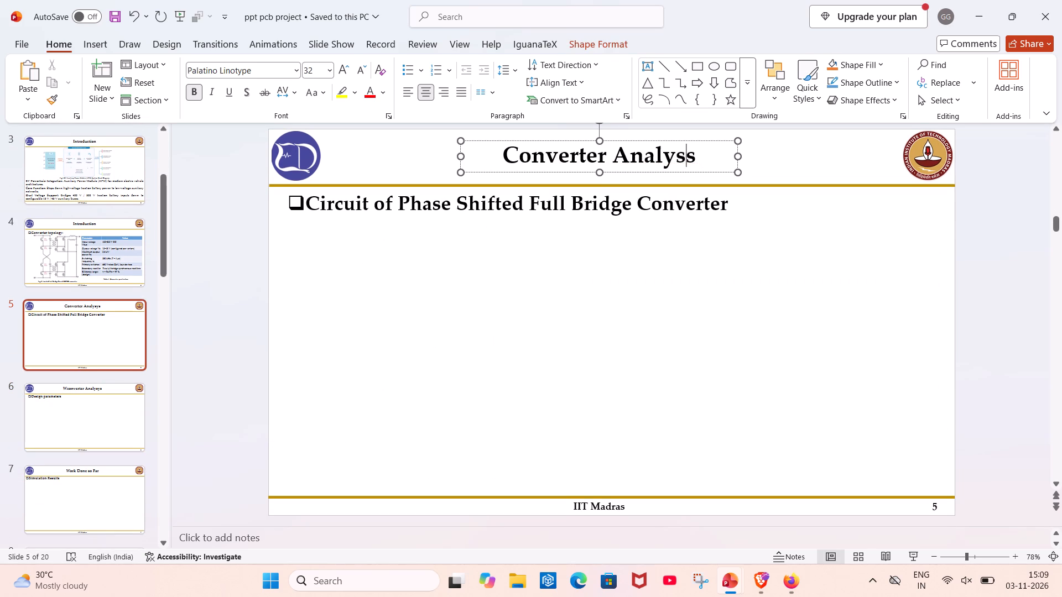
pyautogui.press('i')
pyautogui.press('Down')
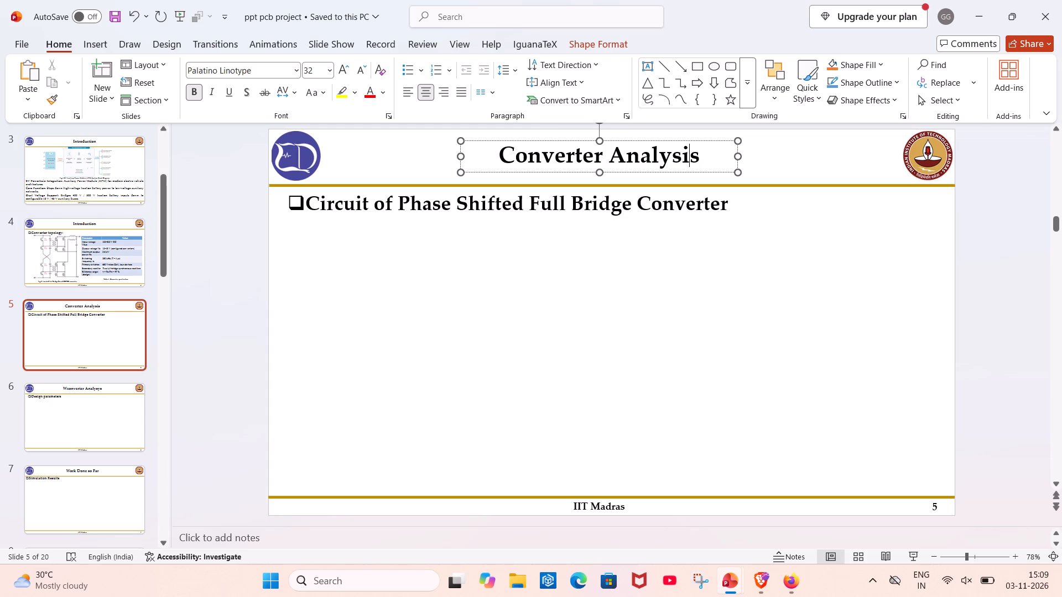
pyautogui.click(865, 303)
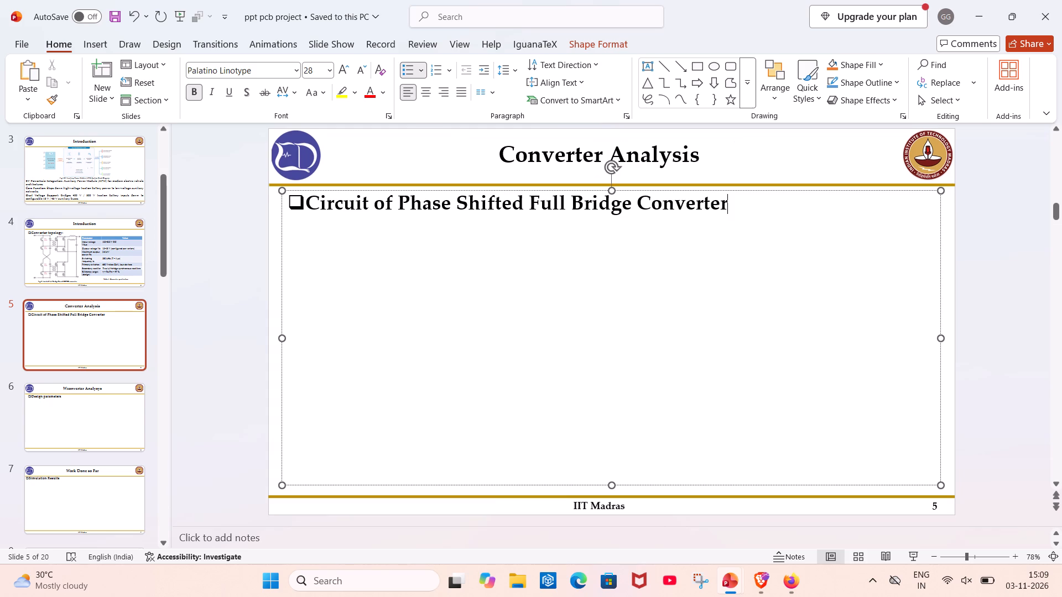
pyautogui.press('Down')
pyautogui.click(1047, 268)
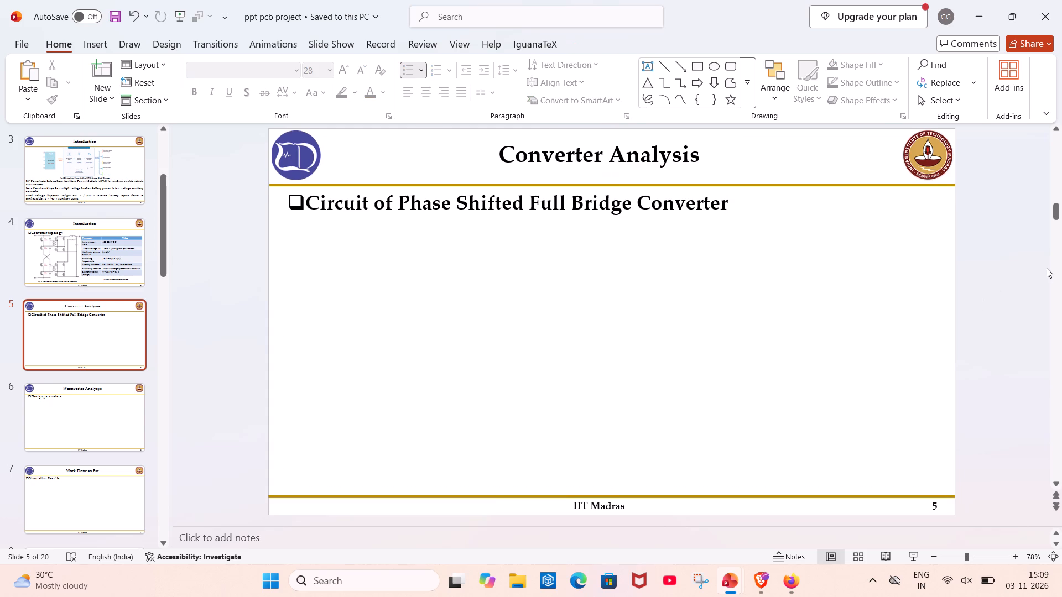
# Correct the title of slide 6, Design parameters, to "Converter Analysis".
pyautogui.press('Down')
pyautogui.click(696, 158)
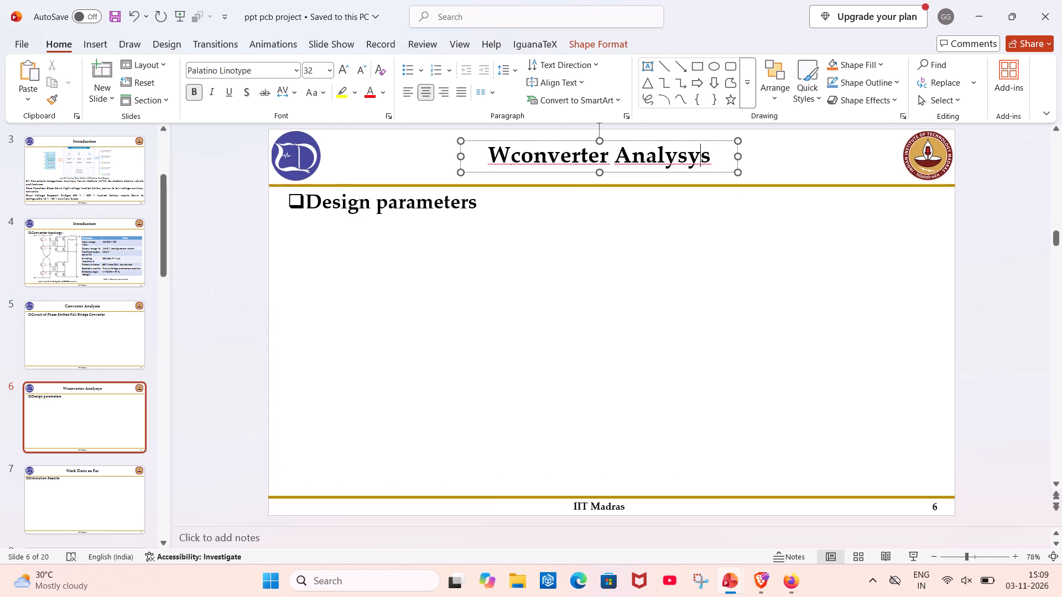
pyautogui.press('BackSpace')
pyautogui.press('i')
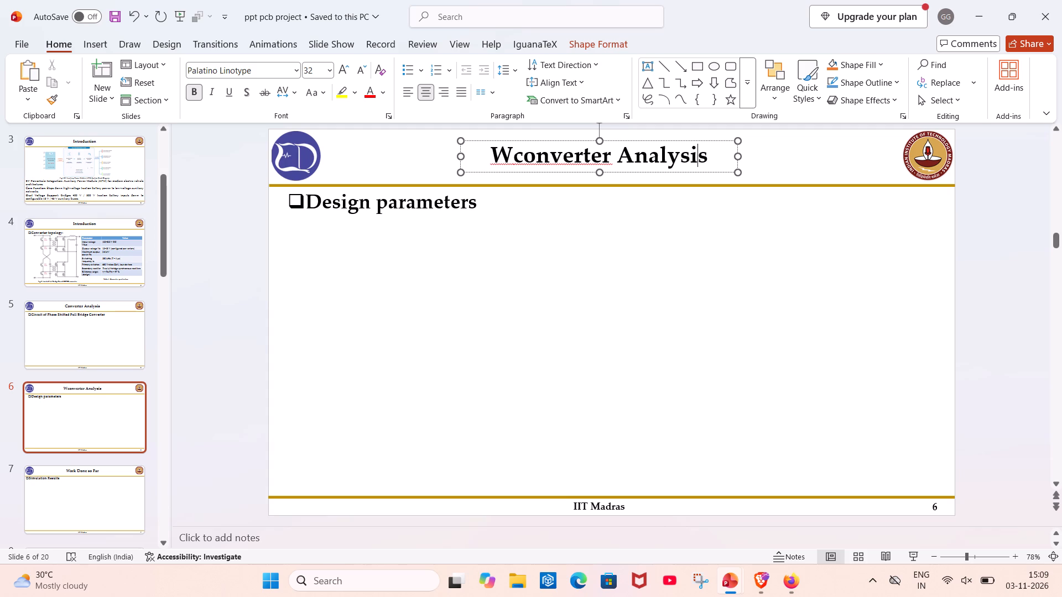
pyautogui.click(518, 153)
pyautogui.press('Left')
pyautogui.press('BackSpace')
pyautogui.press('Right')
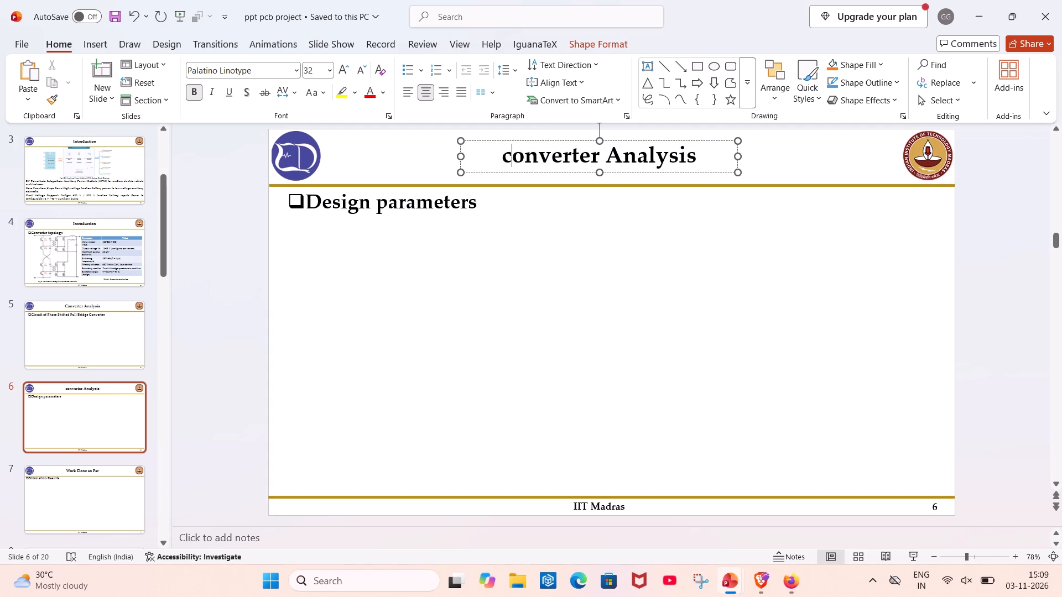
pyautogui.press('BackSpace')
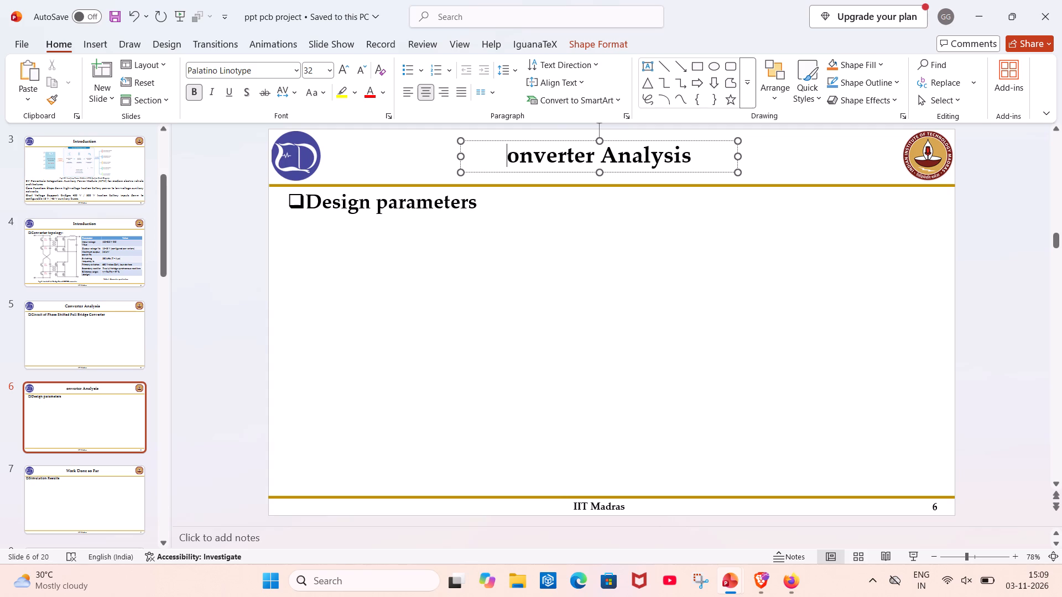
pyautogui.hotkey('shift', 'c')
pyautogui.click(552, 340)
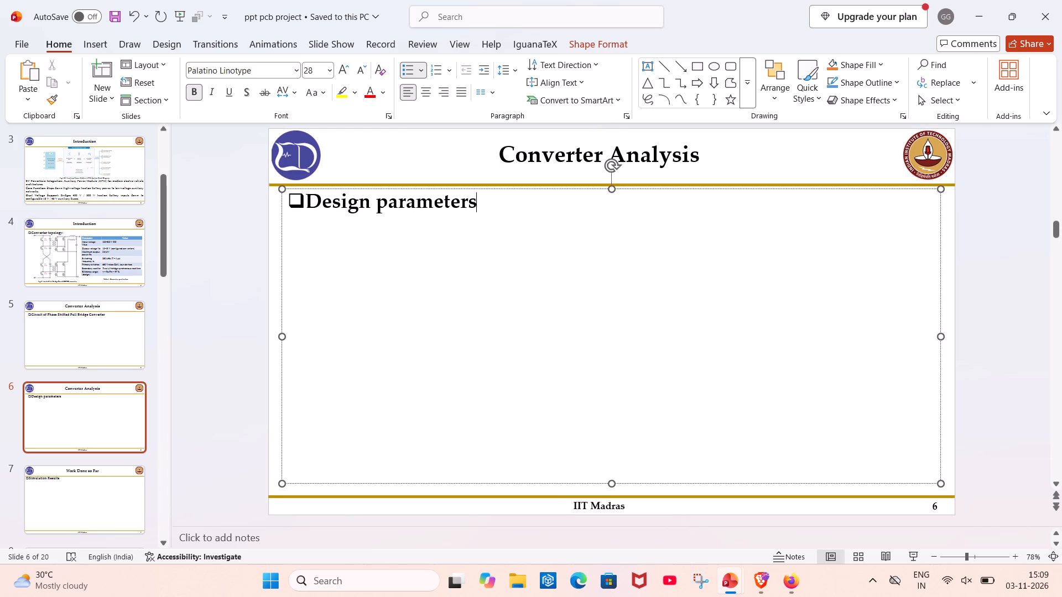
pyautogui.click(253, 300)
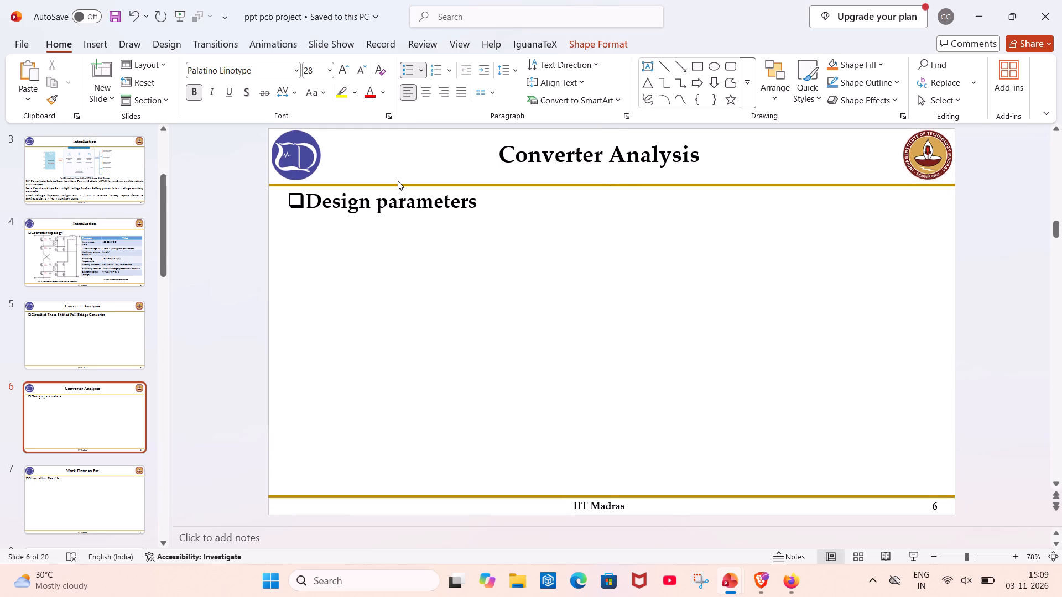
# Look through slides 4 to 8, from the converter topology slide to the empty Work Done so Far slide.
pyautogui.press('Up')
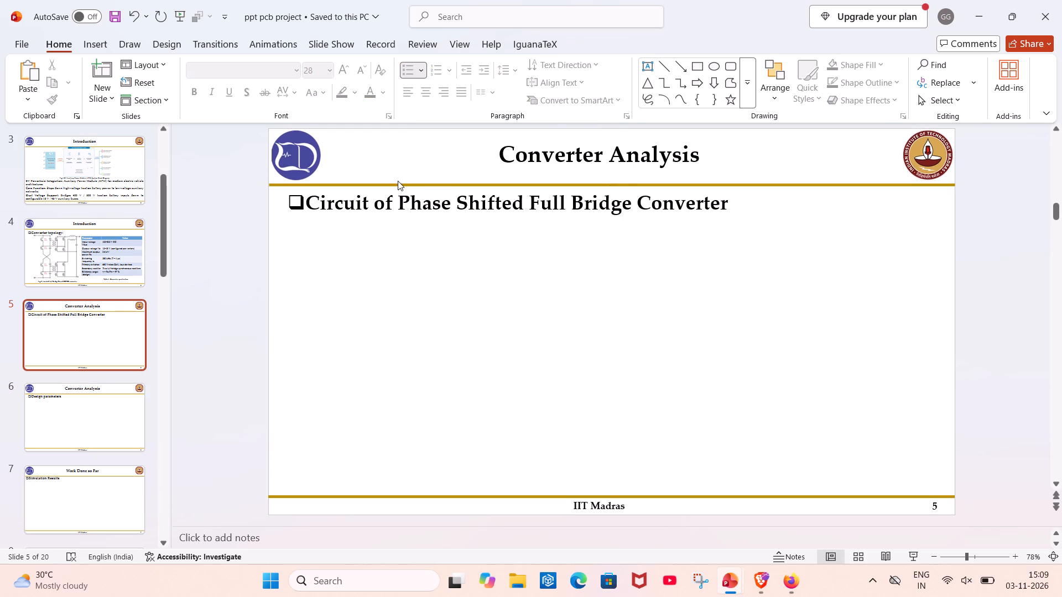
pyautogui.press('Up')
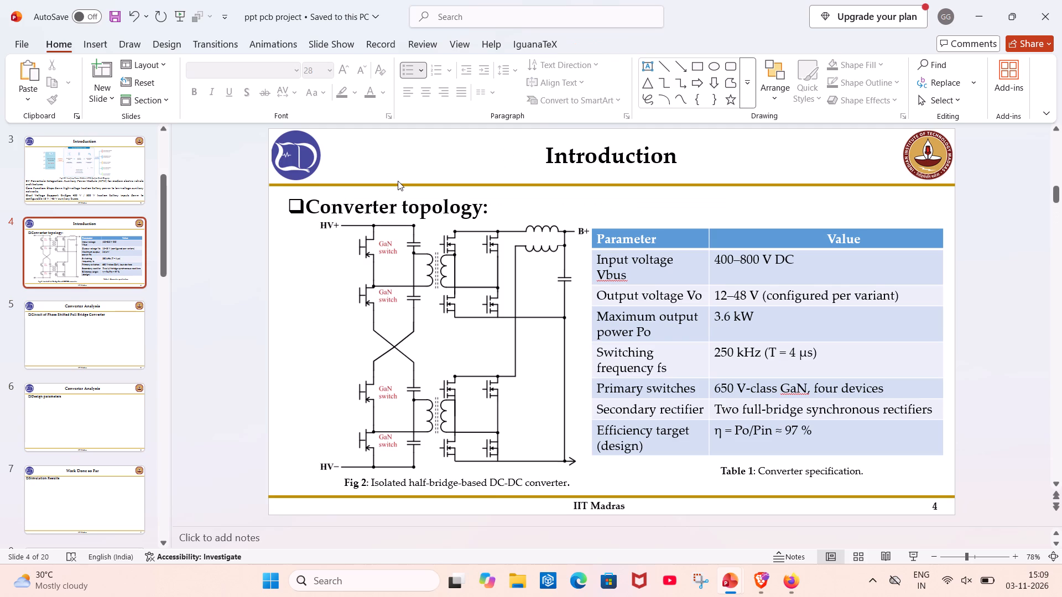
pyautogui.press('Down')
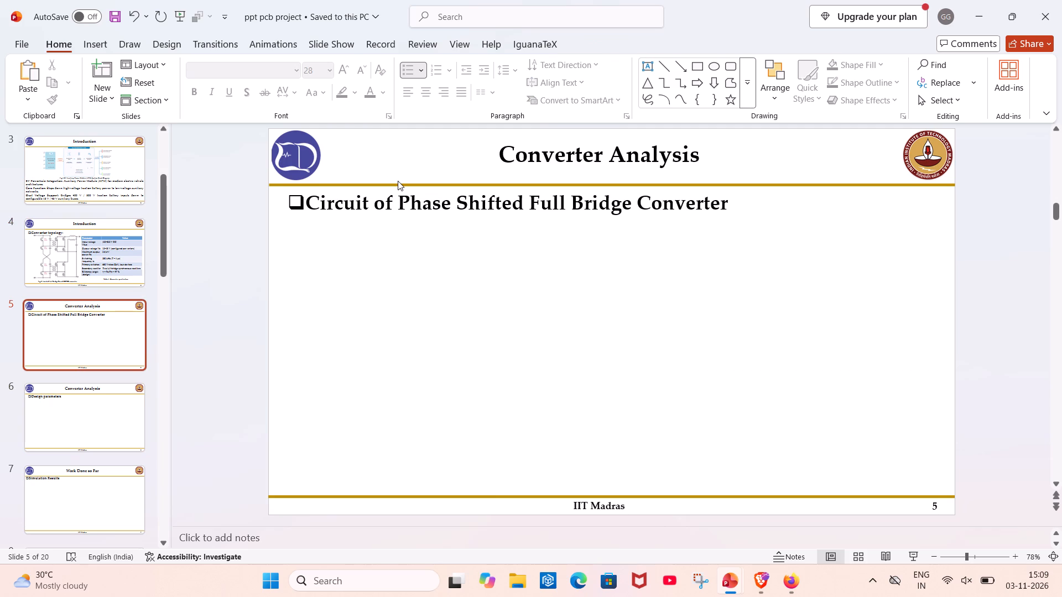
pyautogui.press('Down')
pyautogui.press('Down')
pyautogui.press('Down')
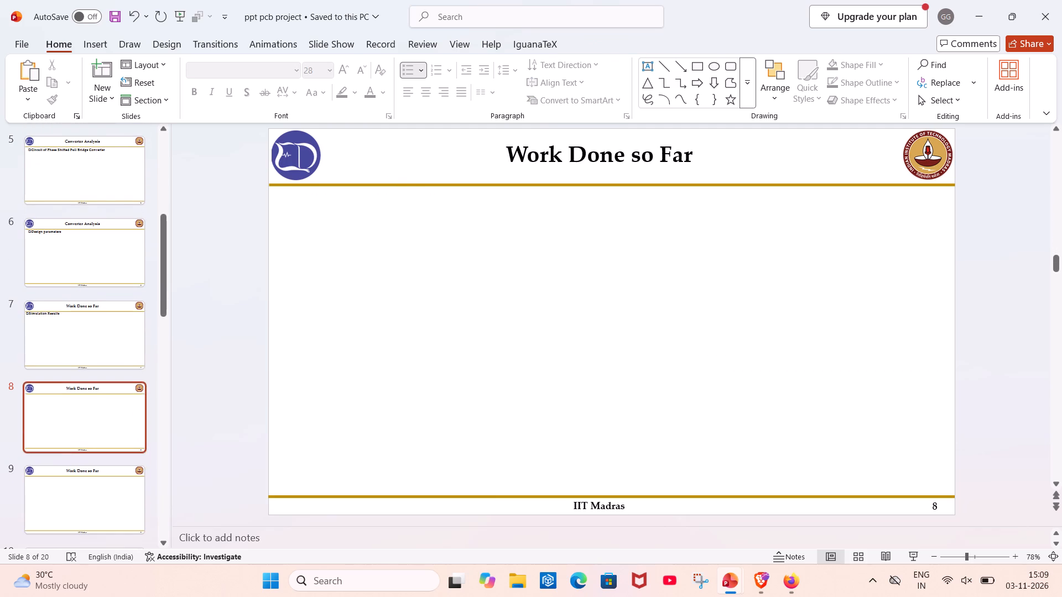
pyautogui.press('Up')
pyautogui.press('Up')
pyautogui.press('Up')
pyautogui.press('Up')
pyautogui.press('Up')
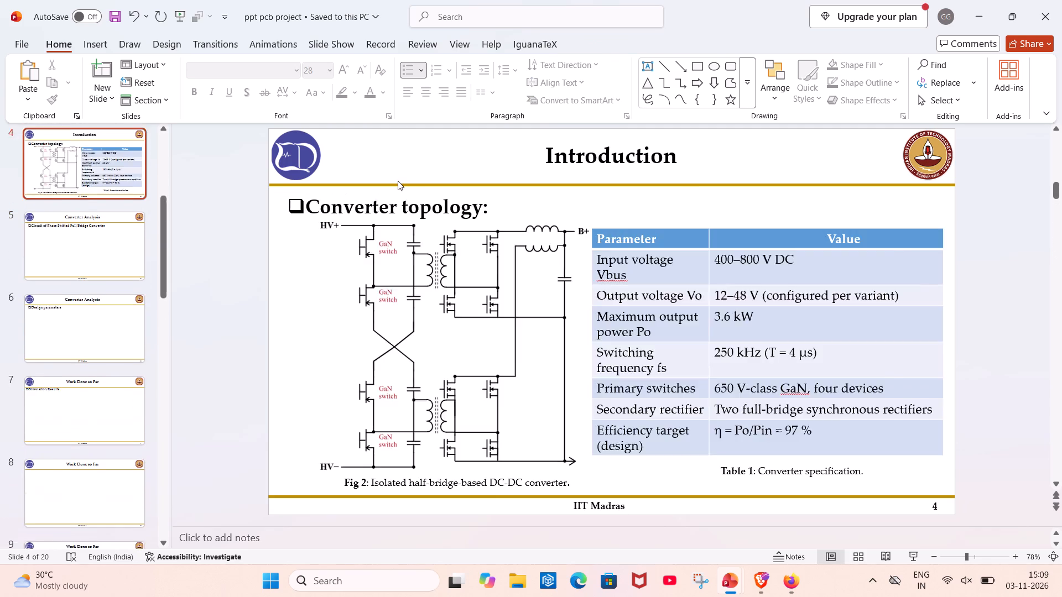
# Go back to the outline slide and examine its third entry, "COMPONENTS AND RATINGS".
pyautogui.press('Up')
pyautogui.press('Up')
pyautogui.press('Up')
pyautogui.press('Up')
pyautogui.press('Down')
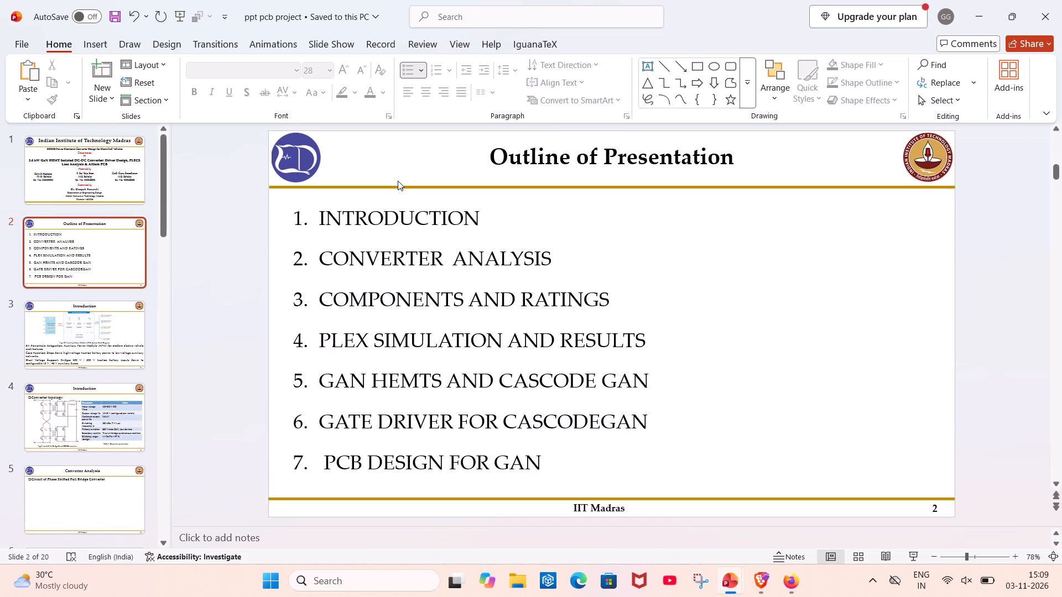
pyautogui.click(327, 306)
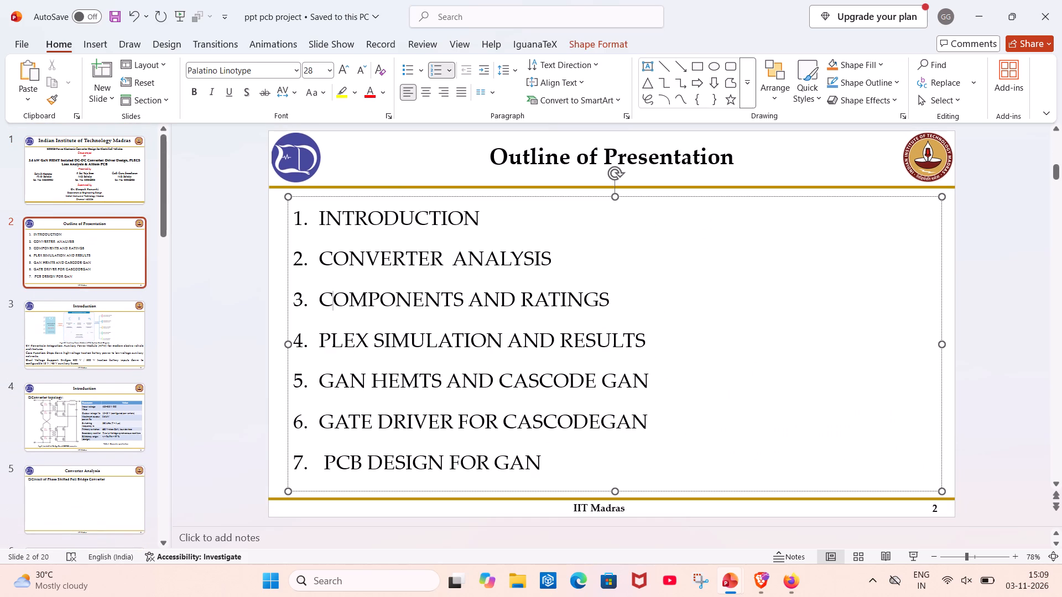
pyautogui.moveTo(321, 302); pyautogui.dragTo(569, 296)
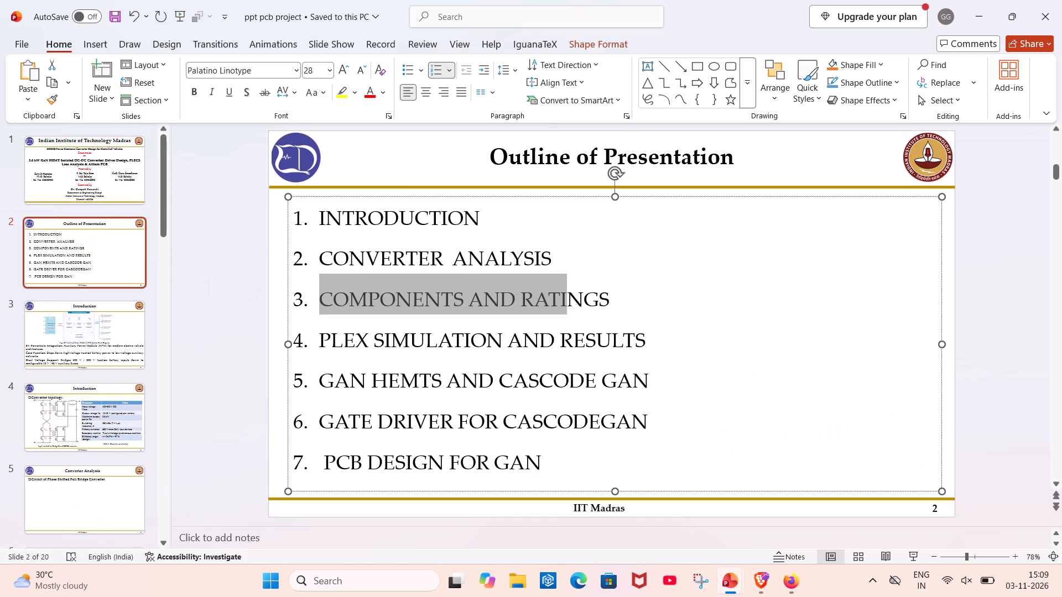
pyautogui.moveTo(569, 296); pyautogui.dragTo(653, 300)
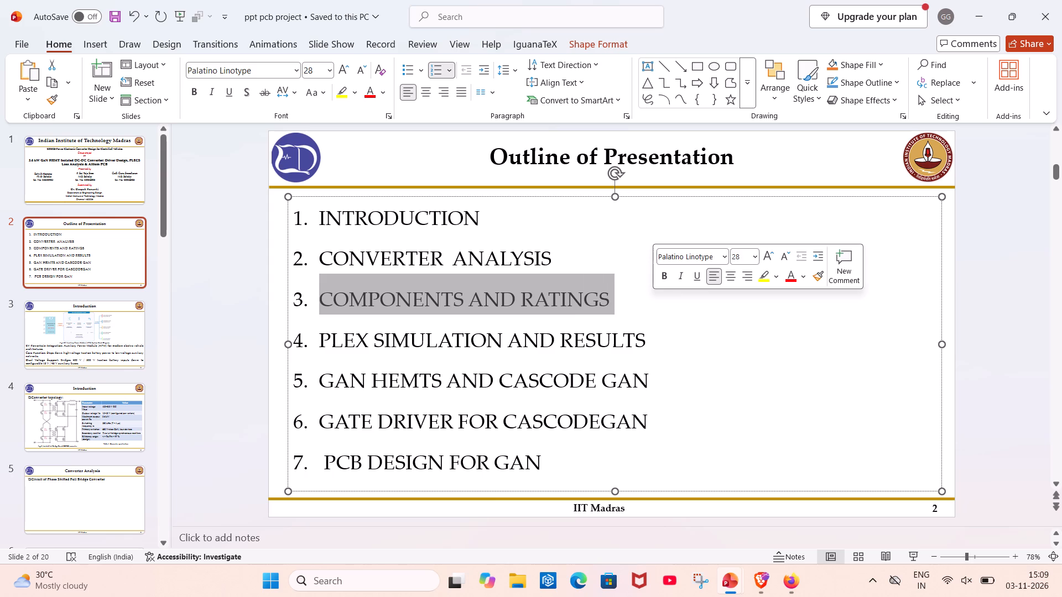
pyautogui.click(736, 349)
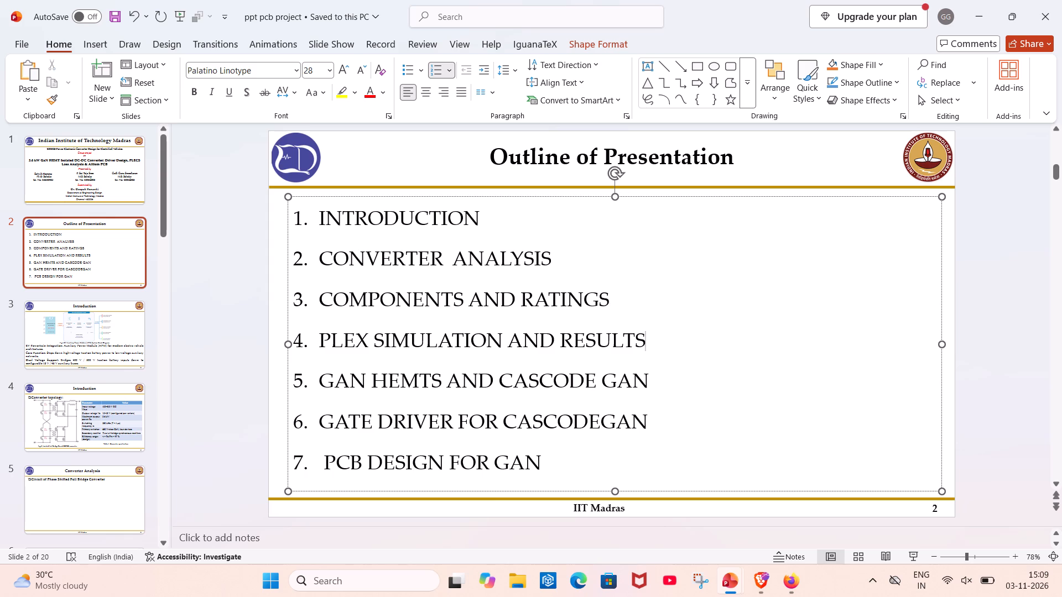
# Retitle slide 7, the Simulation Results slide, as "Components and Ratings".
pyautogui.press('Down')
pyautogui.press('Down')
pyautogui.click(1005, 298)
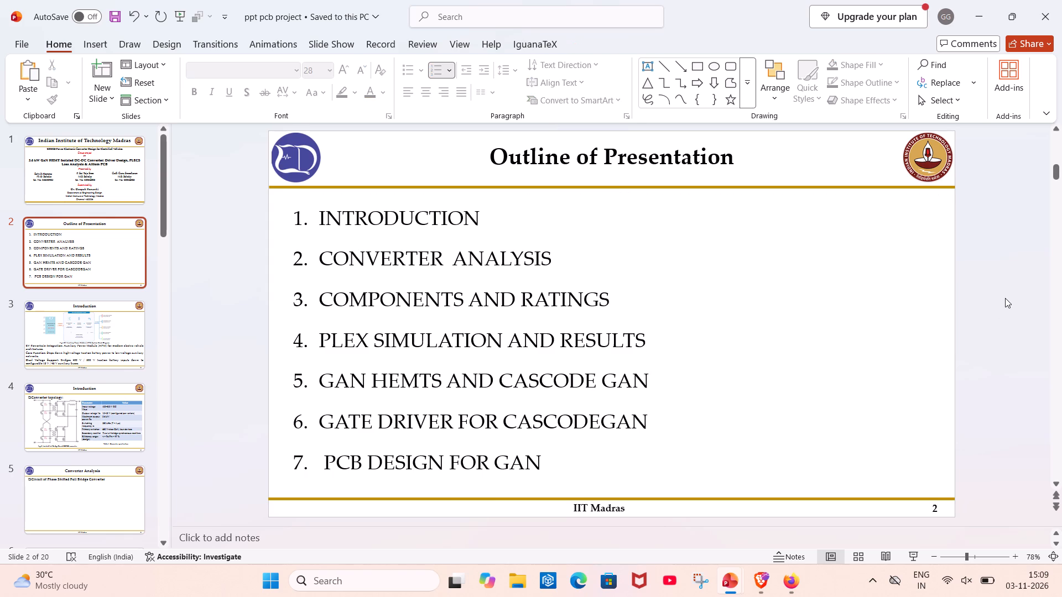
pyautogui.press('Down')
pyautogui.press('Down')
pyautogui.press('Down')
pyautogui.press('Down')
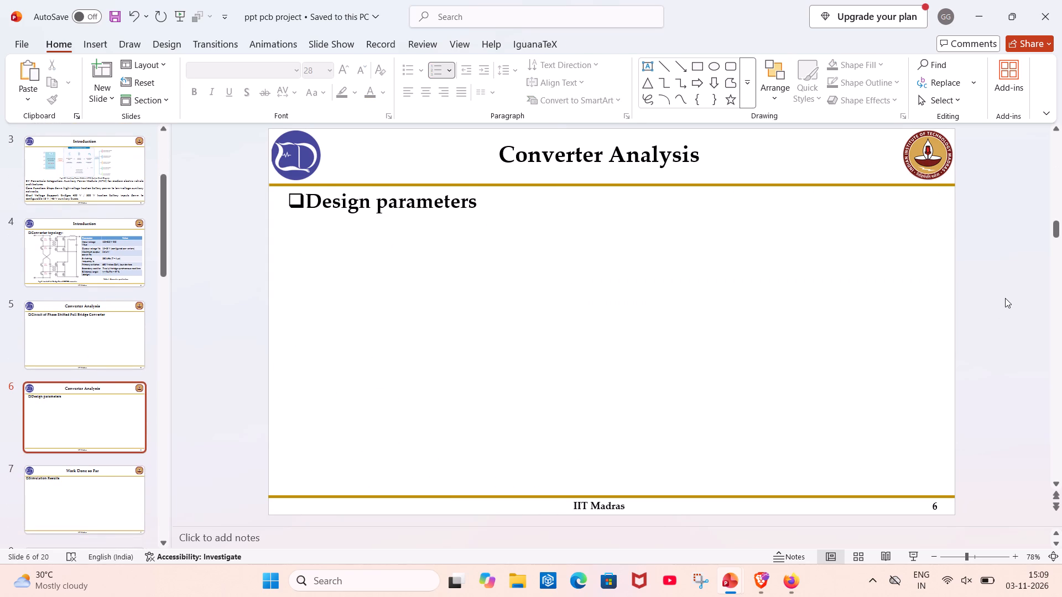
pyautogui.press('Down')
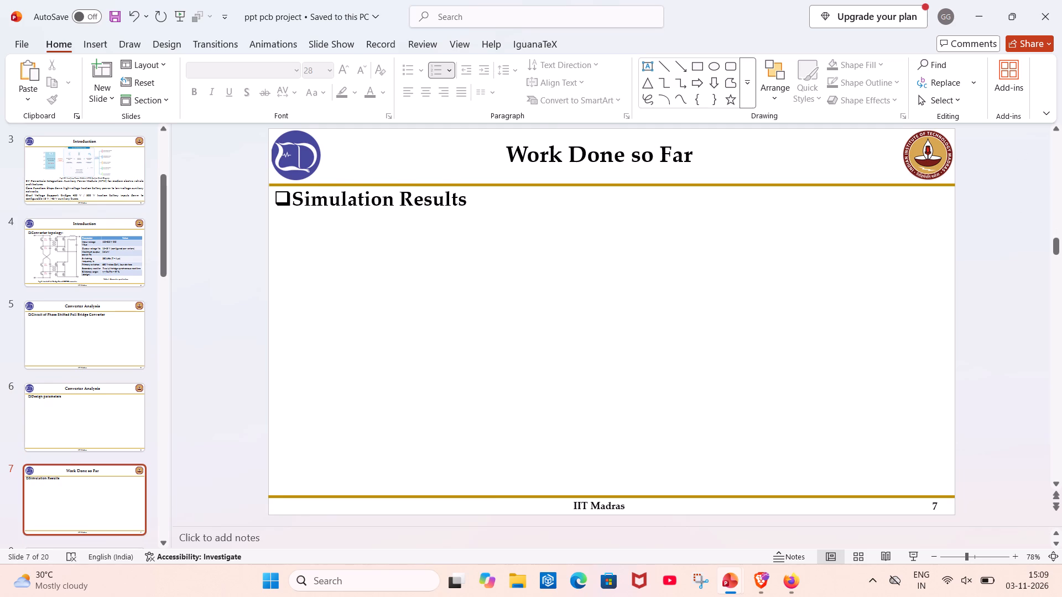
pyautogui.click(690, 159)
pyautogui.press('BackSpace')
pyautogui.press('BackSpace')
pyautogui.press('BackSpace')
pyautogui.press('BackSpace')
pyautogui.press('BackSpace')
pyautogui.press('BackSpace')
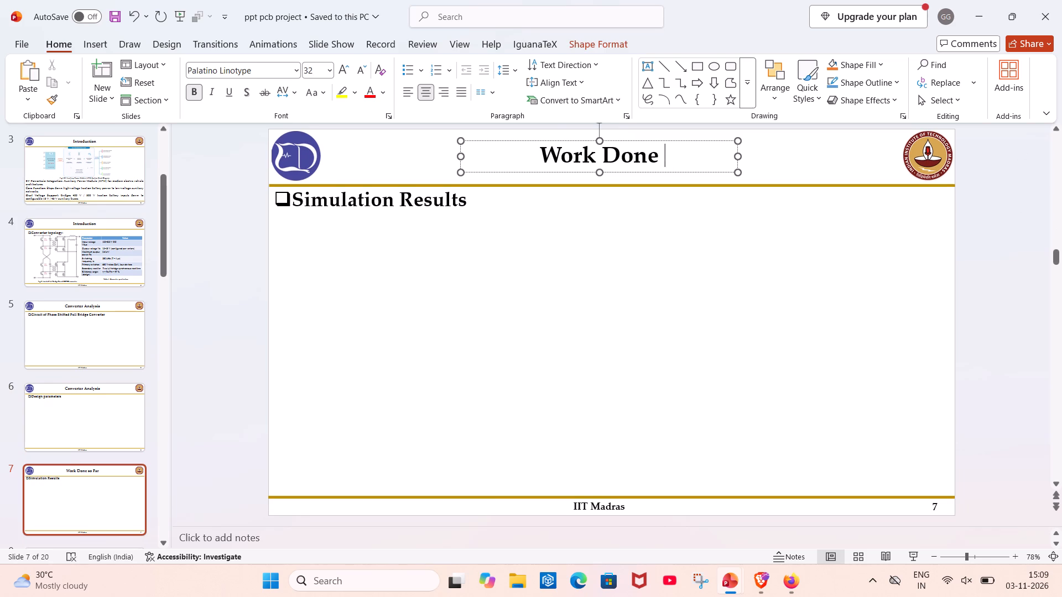
pyautogui.press('BackSpace')
pyautogui.press('BackSpace')
pyautogui.press('BackSpace')
pyautogui.press('BackSpace')
pyautogui.press('BackSpace')
pyautogui.press('BackSpace')
pyautogui.press('BackSpace')
pyautogui.press('BackSpace')
pyautogui.press('BackSpace')
pyautogui.press('BackSpace')
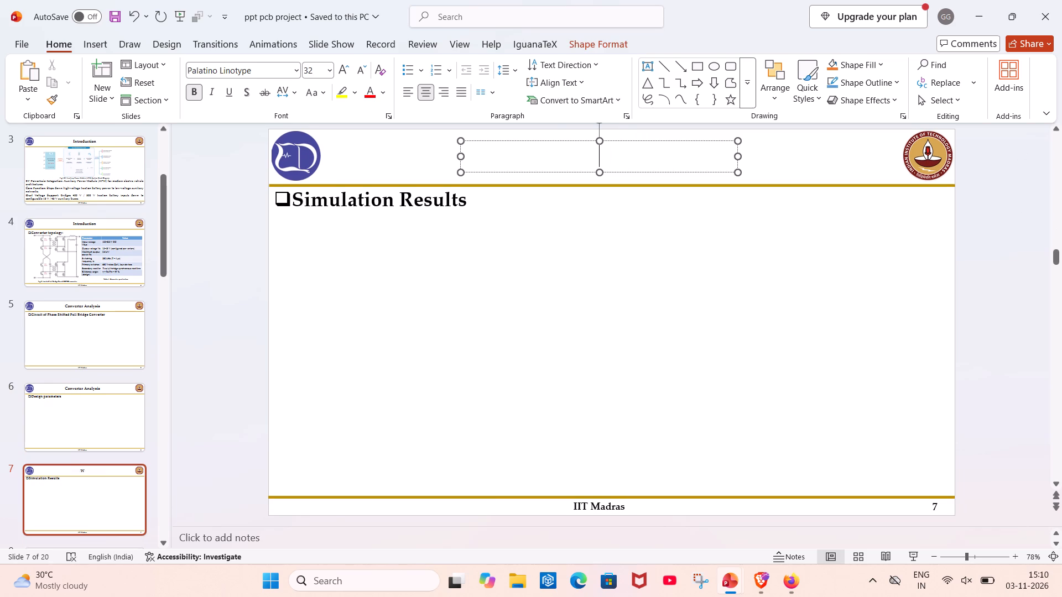
pyautogui.hotkey('shift', 'c')
pyautogui.write('omponents')
pyautogui.press('space')
pyautogui.write('and')
pyautogui.press('space')
pyautogui.write('Ratings')
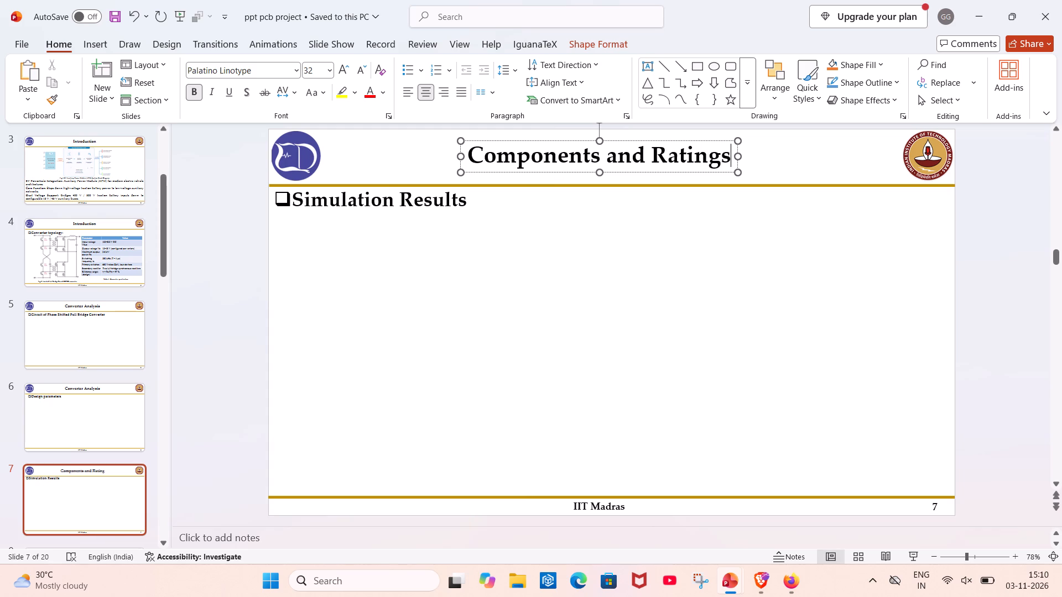
pyautogui.click(960, 250)
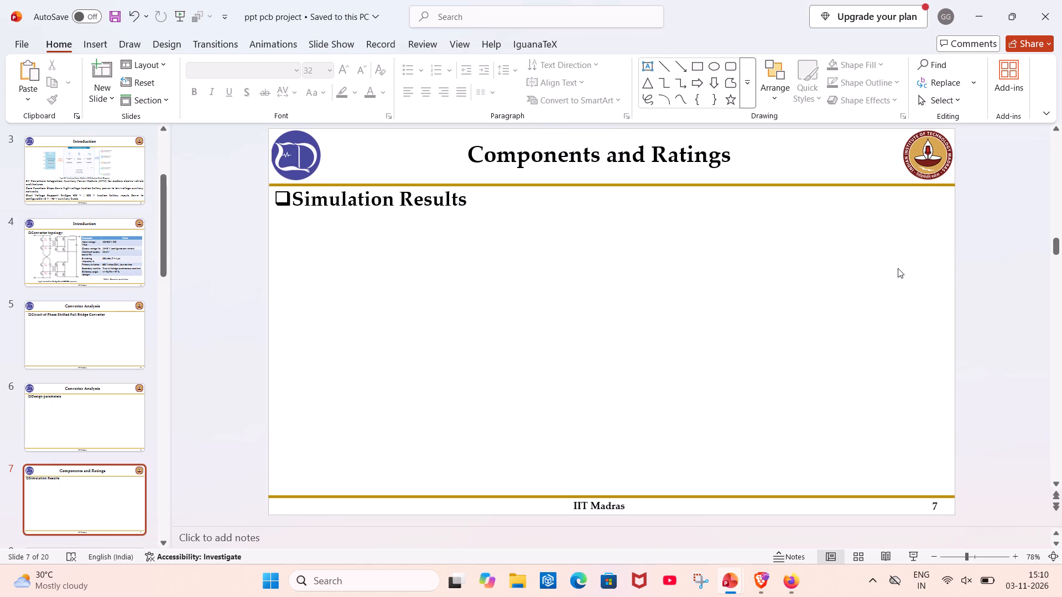
# Review the outline slide and look back through the slides from 16 to 9, checking their titles.
pyautogui.press('Down')
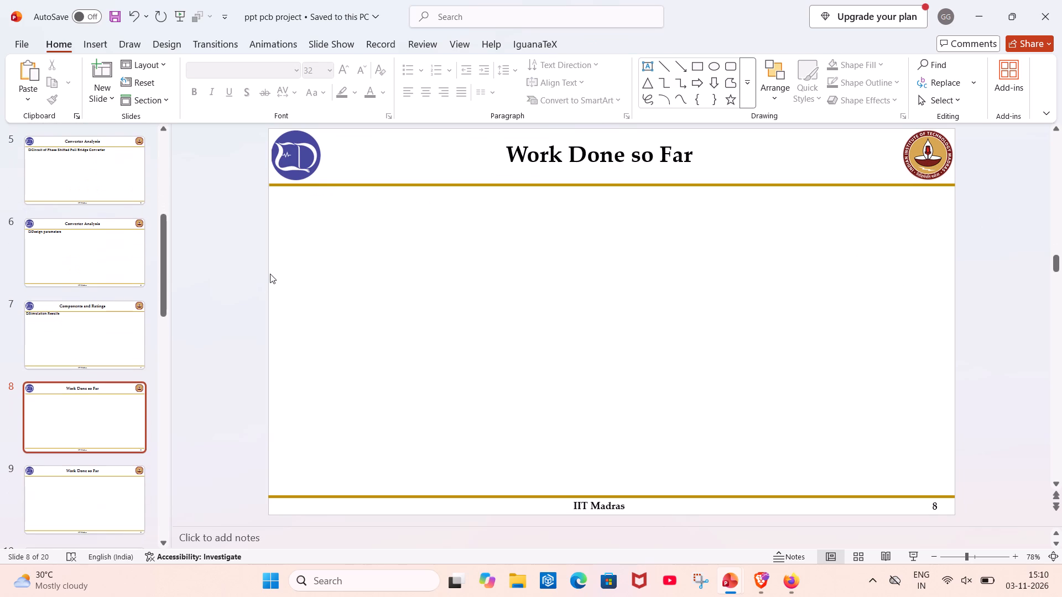
pyautogui.scroll(3, 204, 249)
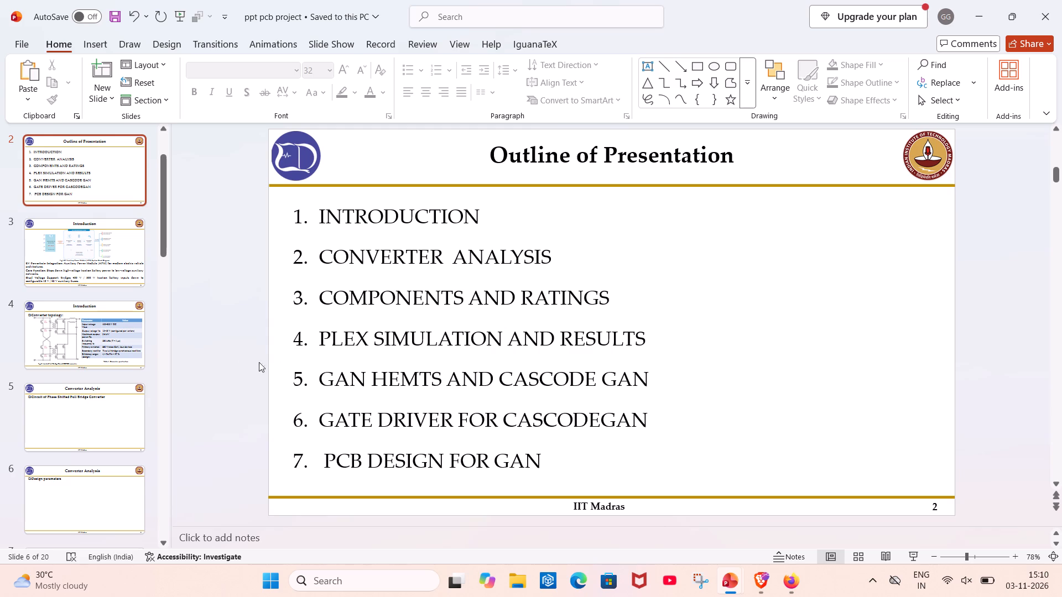
pyautogui.scroll(-4, 116, 387)
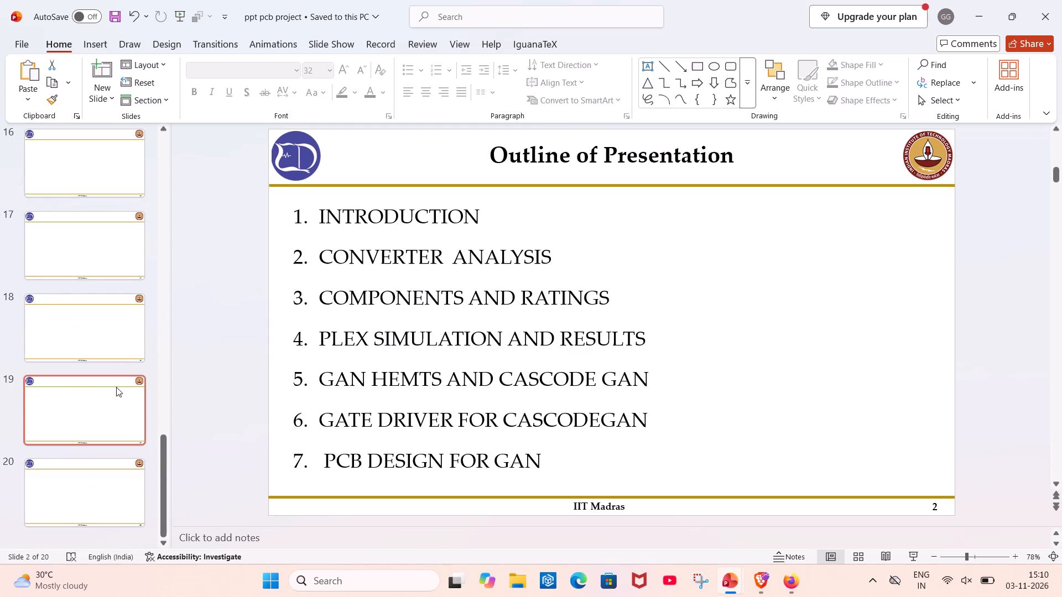
pyautogui.click(102, 186)
pyautogui.scroll(1, 102, 186)
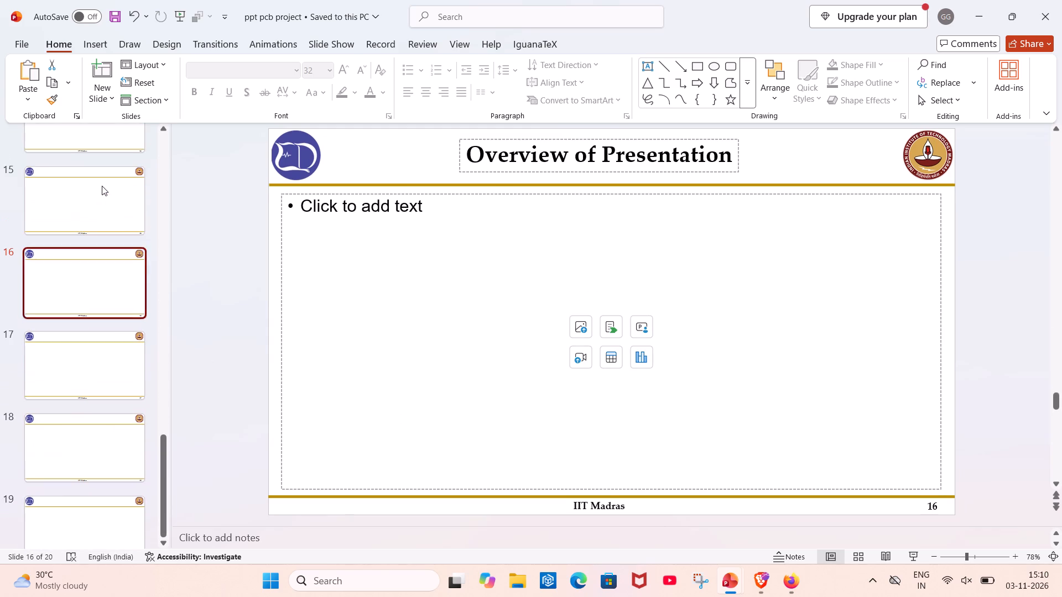
pyautogui.scroll(1, 102, 186)
pyautogui.click(102, 186)
pyautogui.scroll(1, 102, 186)
pyautogui.click(102, 186)
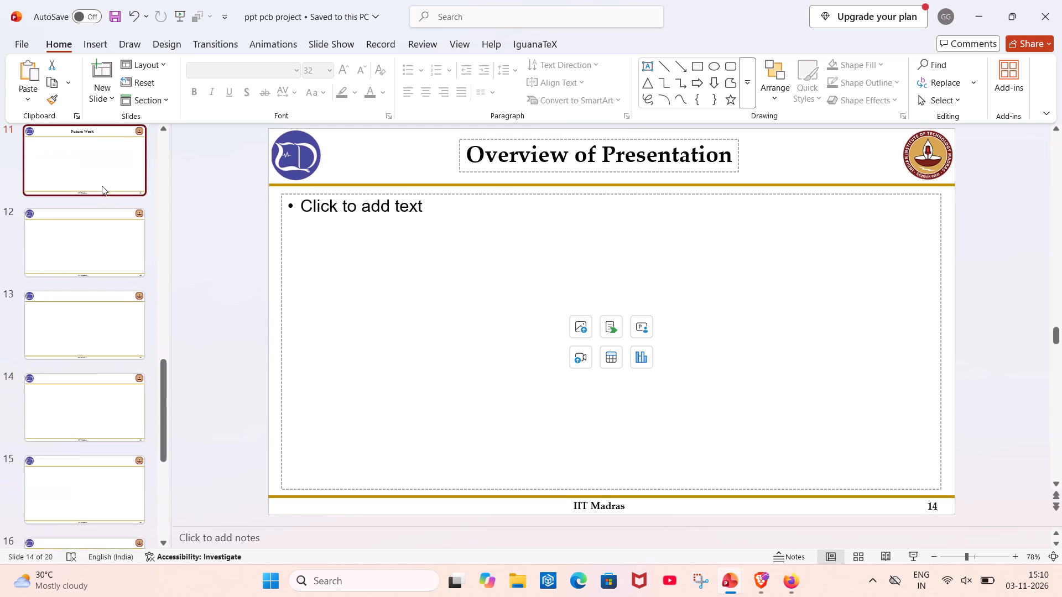
pyautogui.scroll(1, 102, 186)
pyautogui.click(102, 186)
pyautogui.scroll(1, 102, 186)
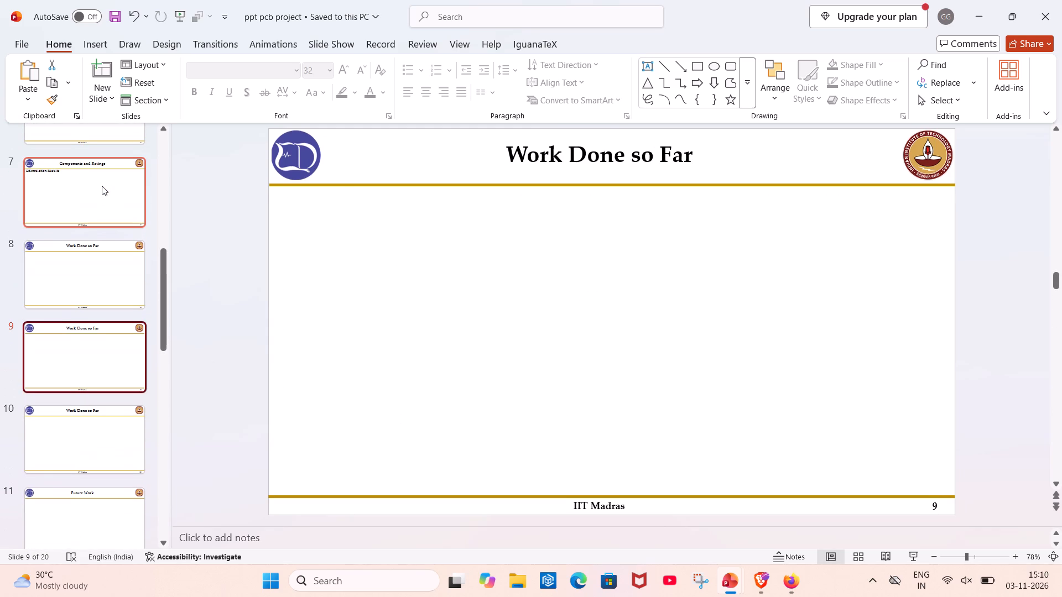
# Replace the title of slide 8, the empty slide after Simulation Results, with "Components and Ratings".
pyautogui.click(92, 232)
pyautogui.click(86, 285)
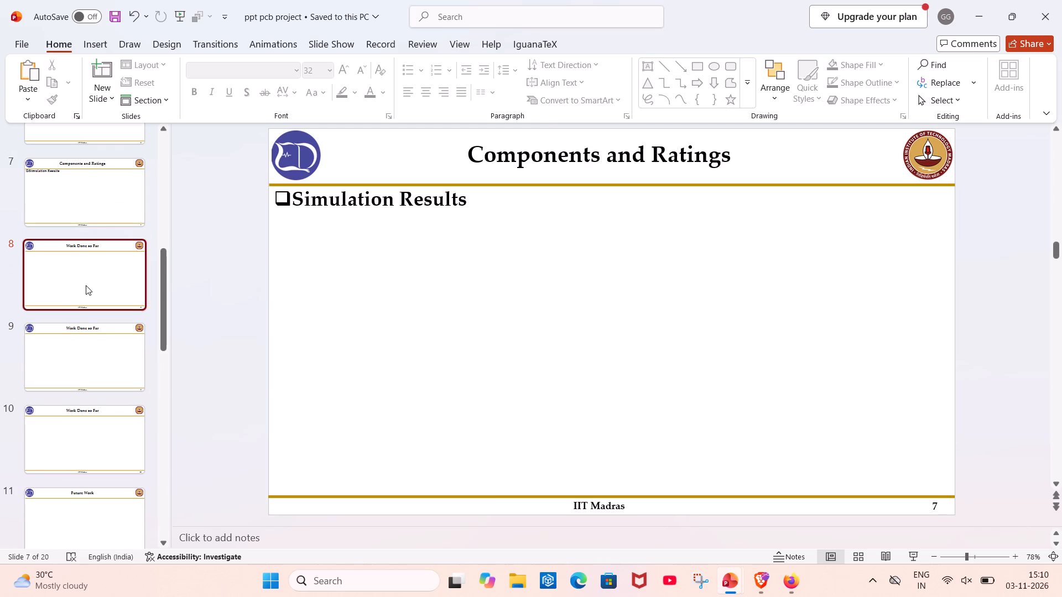
pyautogui.click(655, 167)
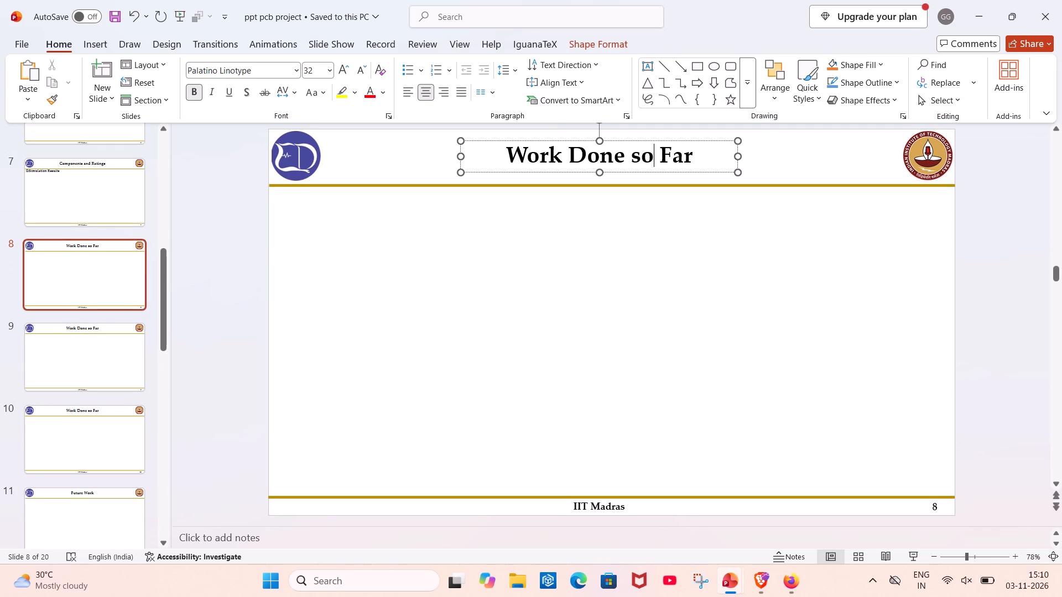
pyautogui.click(700, 153)
pyautogui.press('Delete')
pyautogui.press('BackSpace')
pyautogui.press('BackSpace')
pyautogui.press('BackSpace')
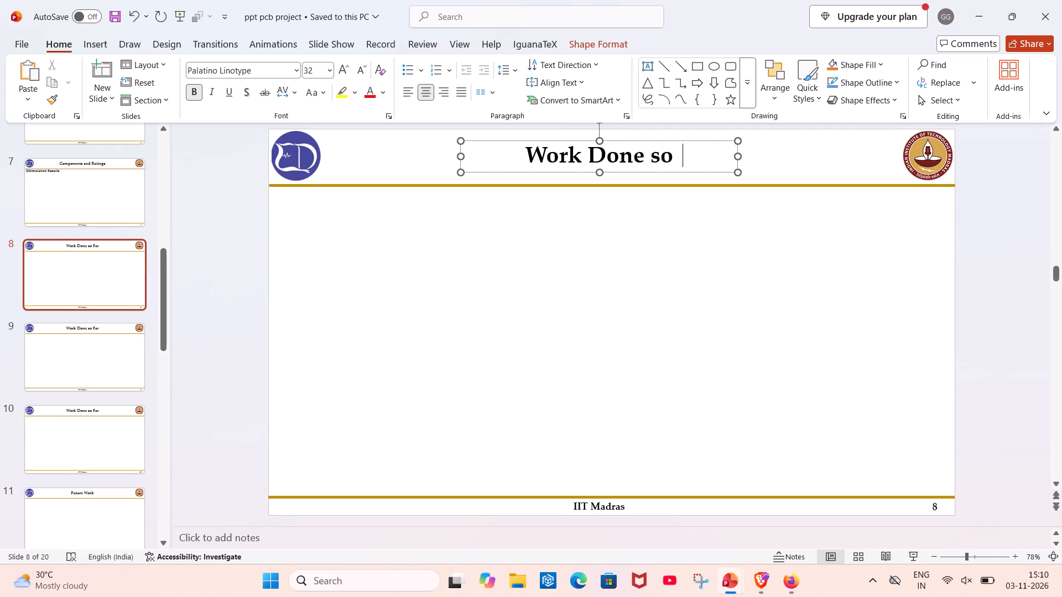
pyautogui.press('BackSpace')
pyautogui.press('BackSpace')
pyautogui.press('BackSpace')
pyautogui.press('BackSpace')
pyautogui.press('BackSpace')
pyautogui.press('BackSpace')
pyautogui.press('BackSpace')
pyautogui.press('BackSpace')
pyautogui.press('BackSpace')
pyautogui.press('BackSpace')
pyautogui.press('BackSpace')
pyautogui.press('BackSpace')
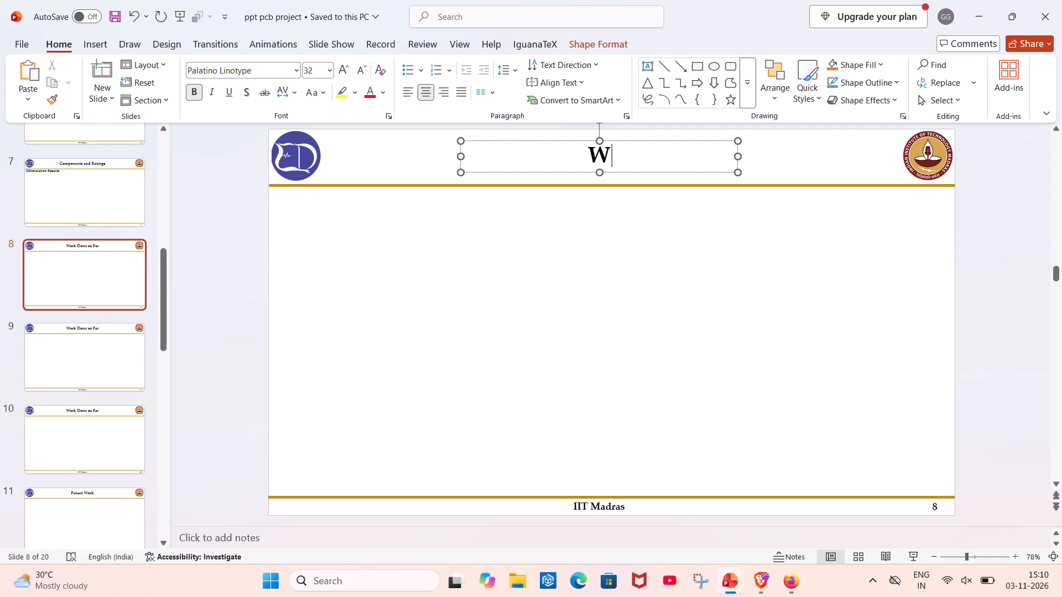
pyautogui.press('BackSpace')
pyautogui.write('Components and Rati')
pyautogui.press('space')
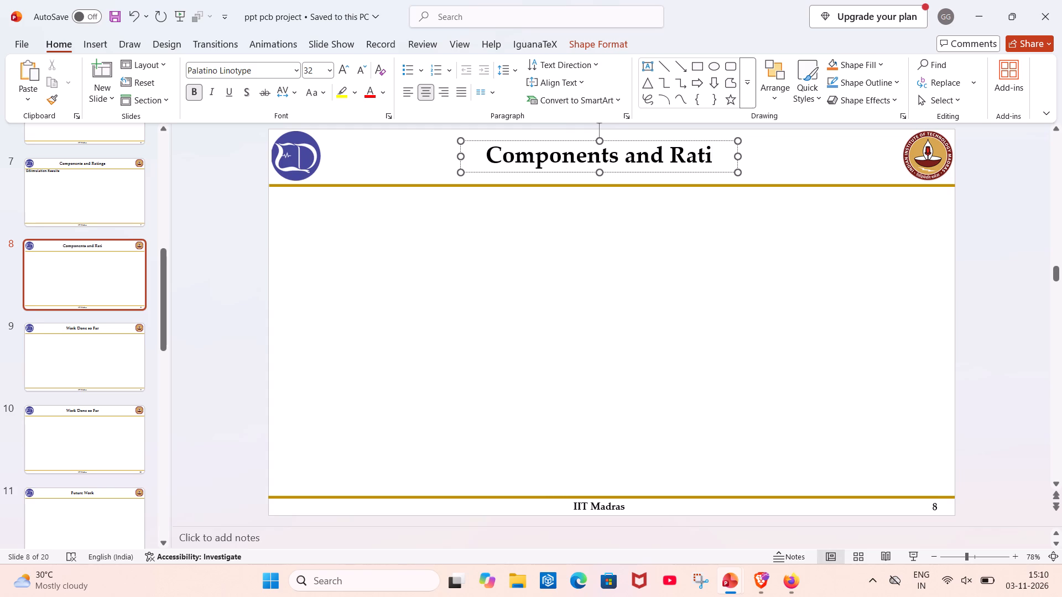
pyautogui.press('n')
pyautogui.press('BackSpace')
pyautogui.press('BackSpace')
pyautogui.write('ngs')
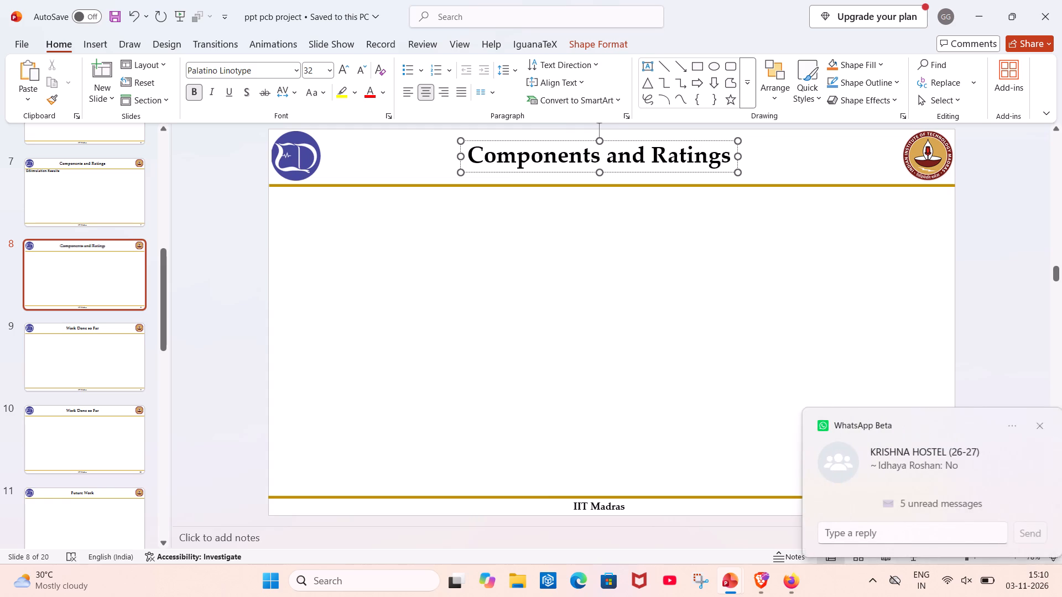
pyautogui.click(667, 300)
# Replace the title of slide 11, Future Work, with "Plex Simulation and Results".
pyautogui.scroll(-1, 667, 300)
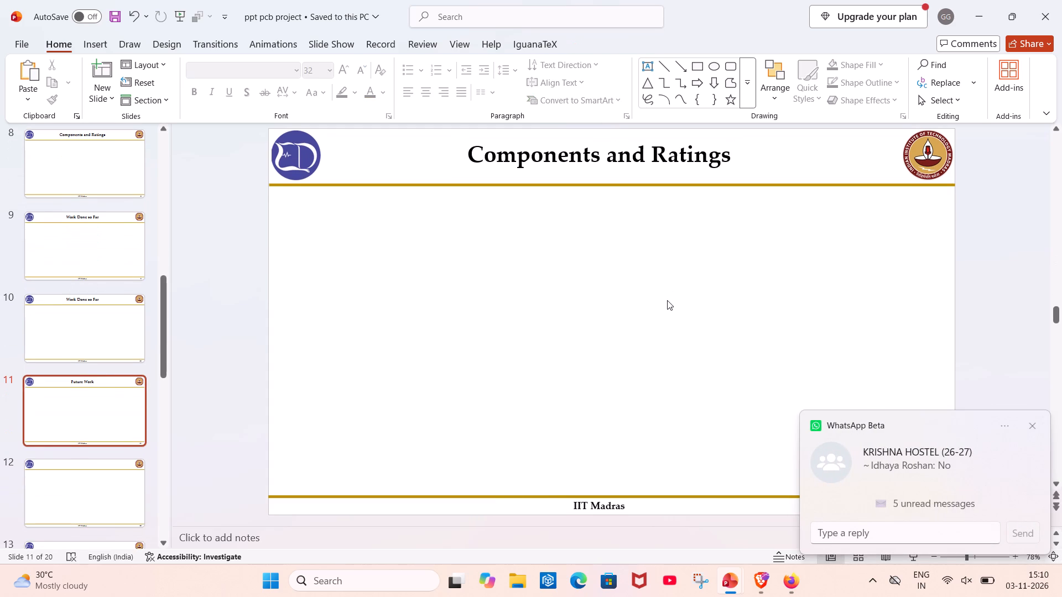
pyautogui.click(642, 160)
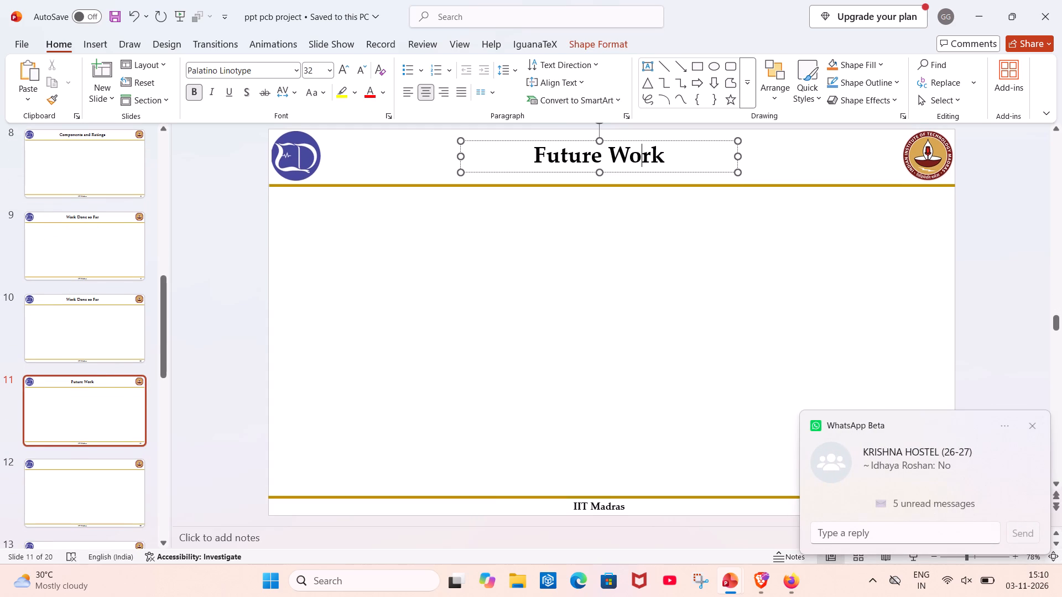
pyautogui.press('Right')
pyautogui.press('Right')
pyautogui.press('BackSpace')
pyautogui.press('BackSpace')
pyautogui.press('BackSpace')
pyautogui.press('BackSpace')
pyautogui.press('BackSpace')
pyautogui.press('BackSpace')
pyautogui.press('BackSpace')
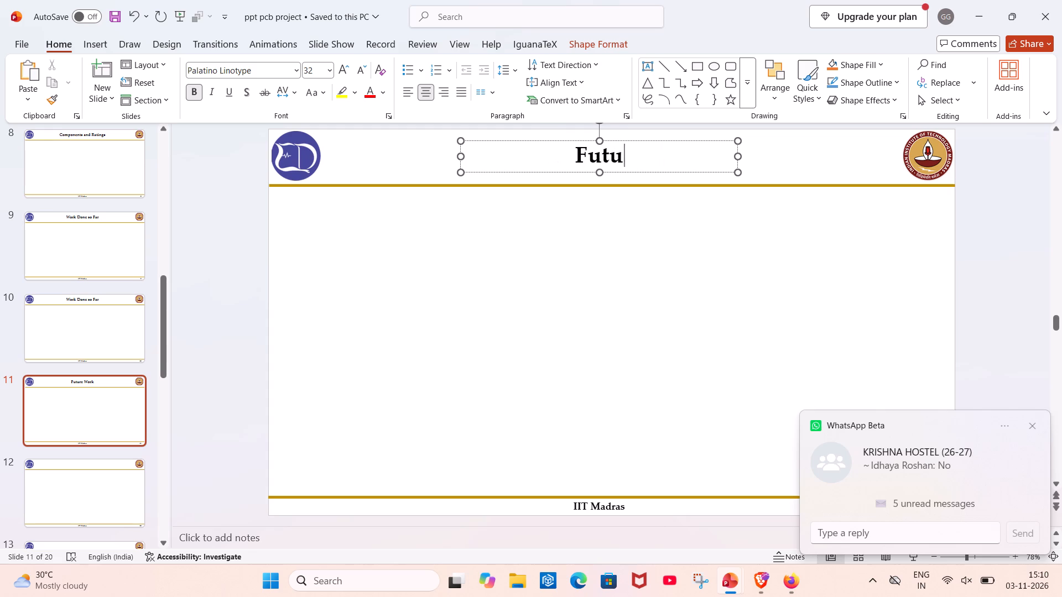
pyautogui.press('BackSpace')
pyautogui.press('BackSpace')
pyautogui.press('BackSpace')
pyautogui.press('BackSpace')
pyautogui.write('Pl')
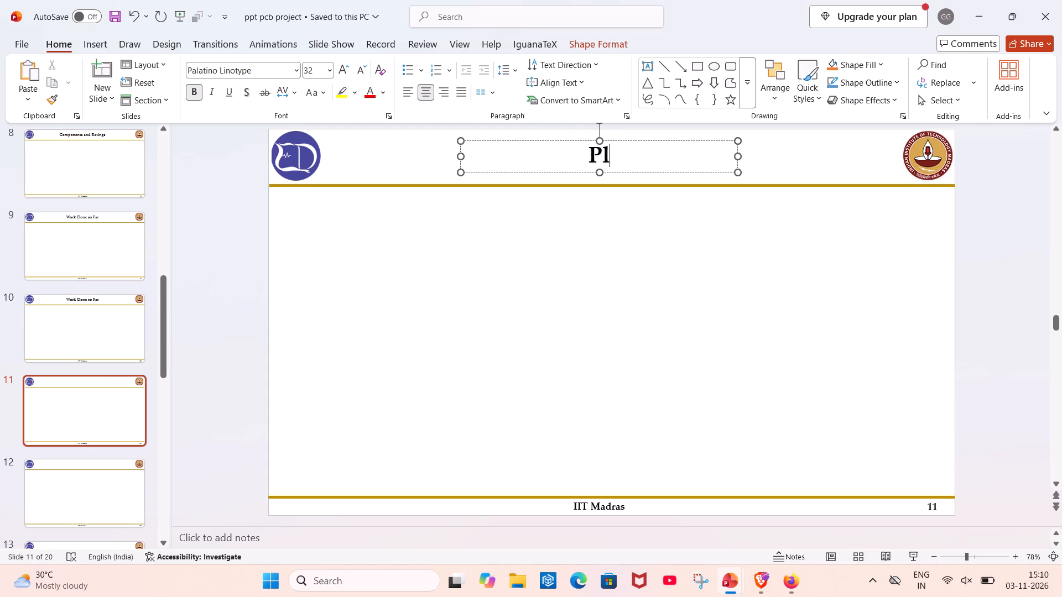
pyautogui.write('ex')
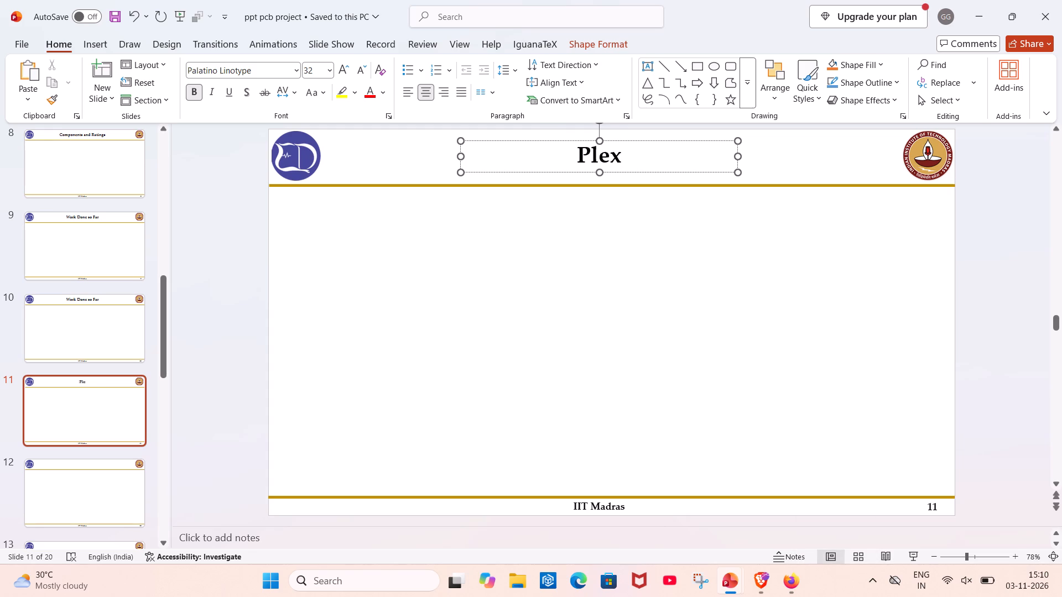
pyautogui.press('space')
pyautogui.write('Simulation')
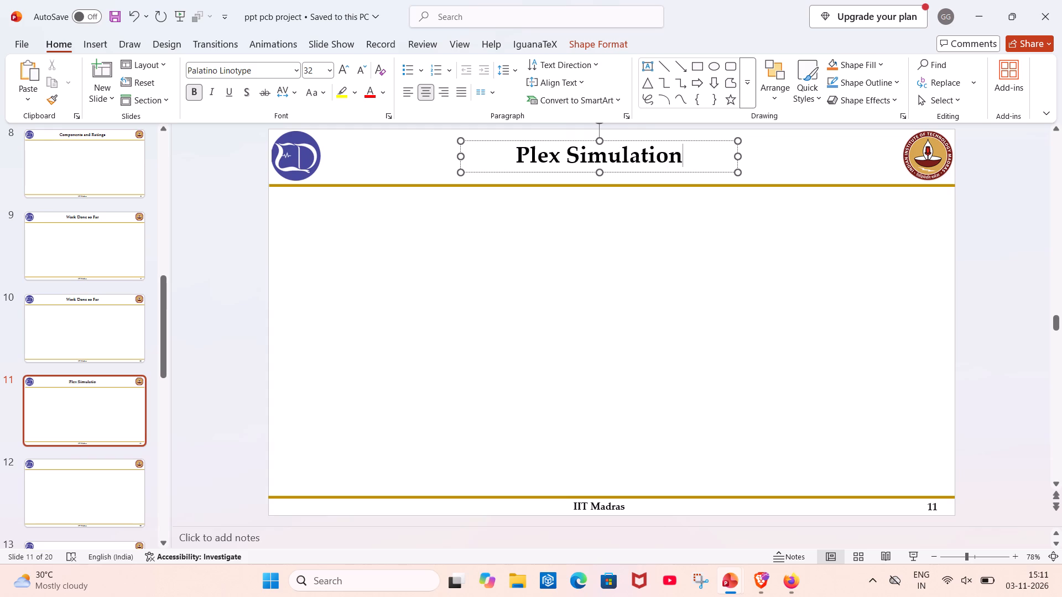
pyautogui.press('space')
pyautogui.write('and Results')
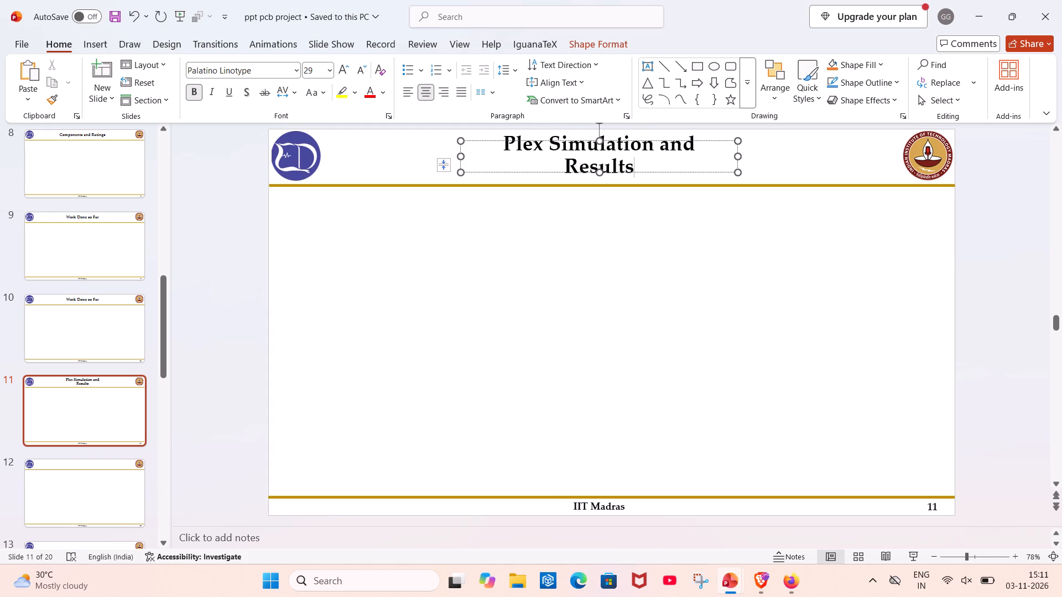
# Widen slide 11's title box on both sides to the full slide width so the title fits on one line.
pyautogui.click(645, 156)
pyautogui.click(745, 174)
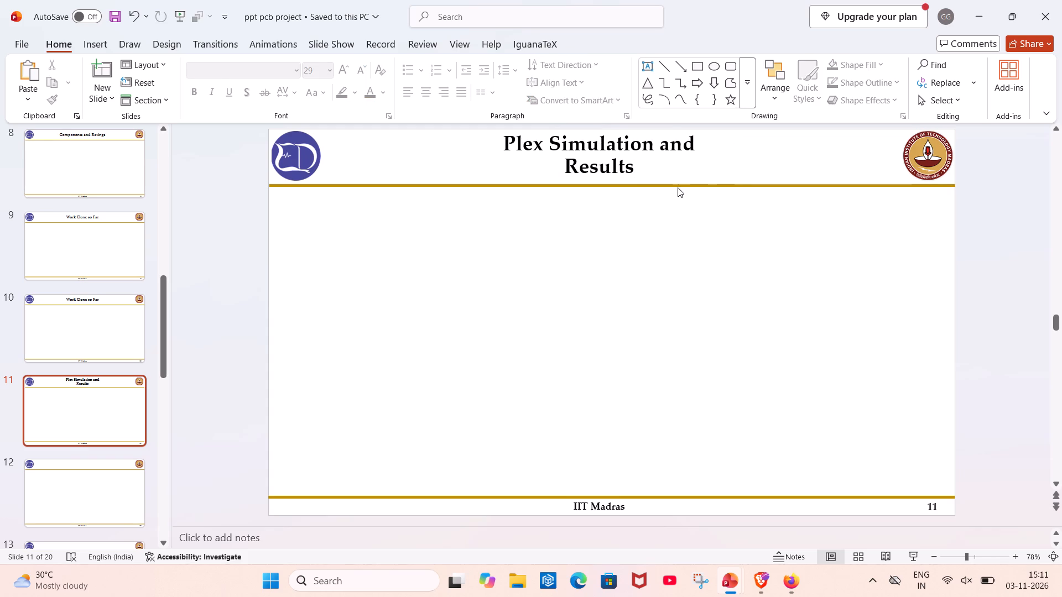
pyautogui.click(636, 167)
pyautogui.moveTo(738, 159); pyautogui.dragTo(950, 61)
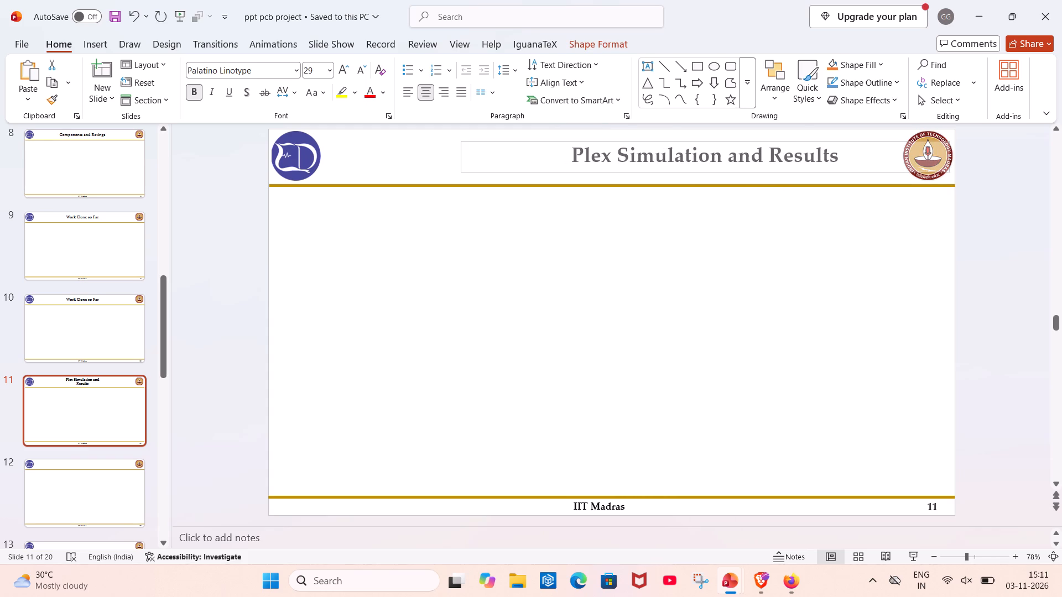
pyautogui.moveTo(950, 61); pyautogui.dragTo(955, 65)
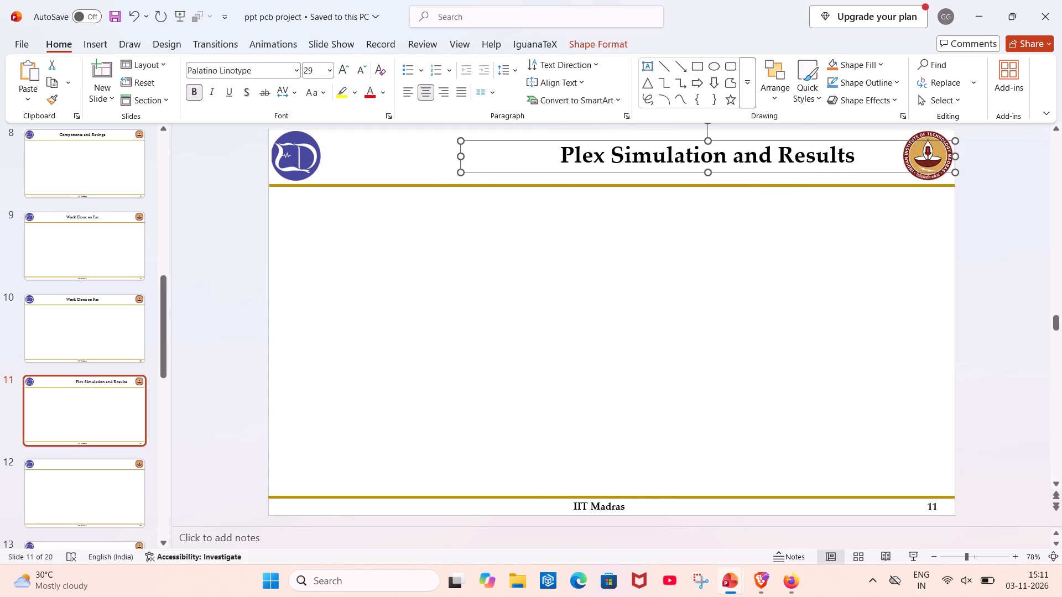
pyautogui.moveTo(463, 160); pyautogui.dragTo(346, 162)
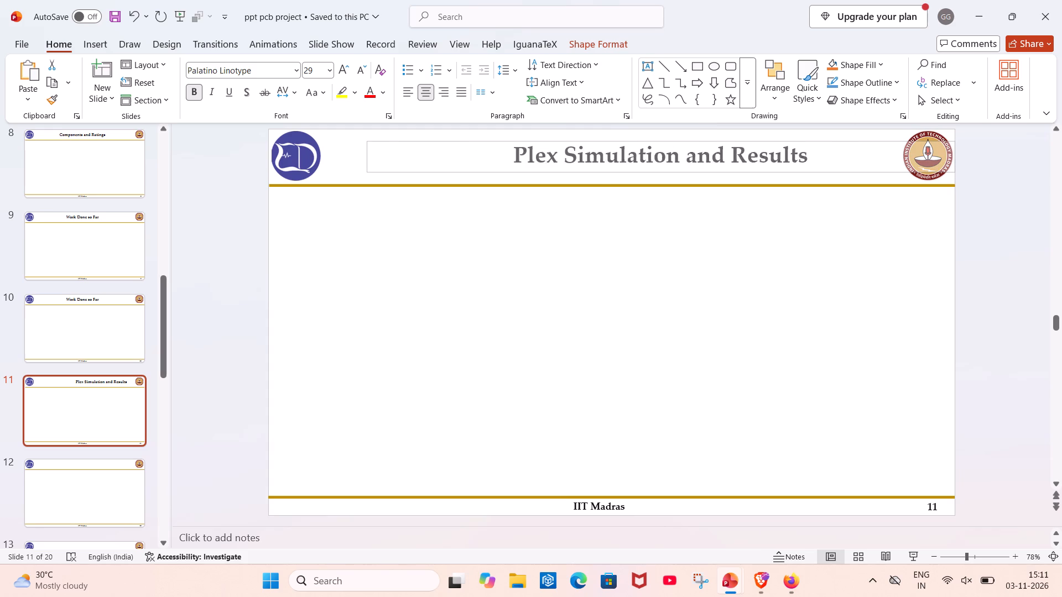
pyautogui.moveTo(346, 162); pyautogui.dragTo(268, 163)
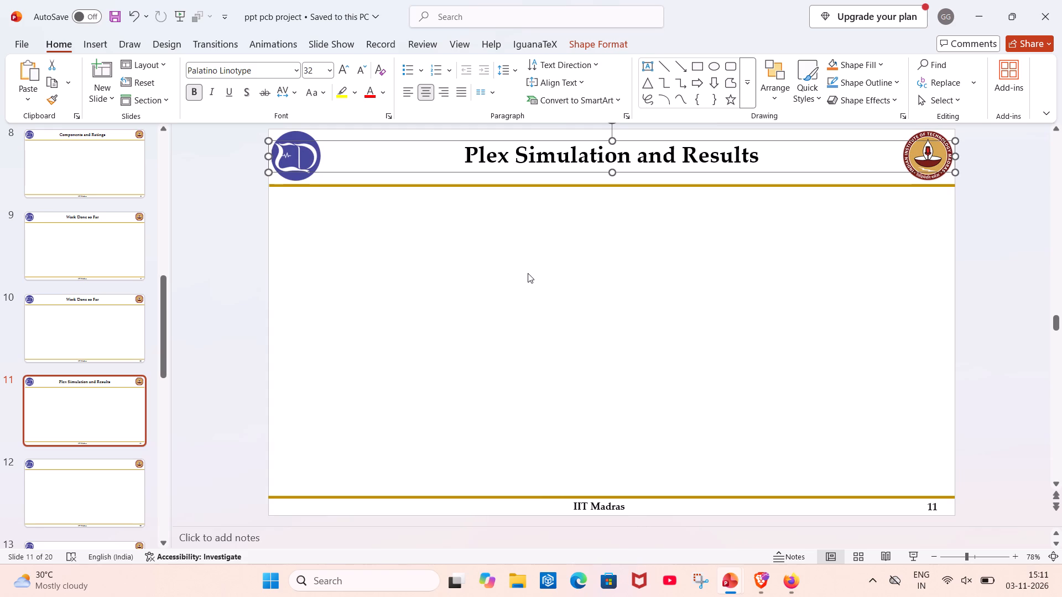
# Look back through slides 7 to 10, comparing their titles to find the next one that needs changing.
pyautogui.click(528, 273)
pyautogui.scroll(1, 528, 273)
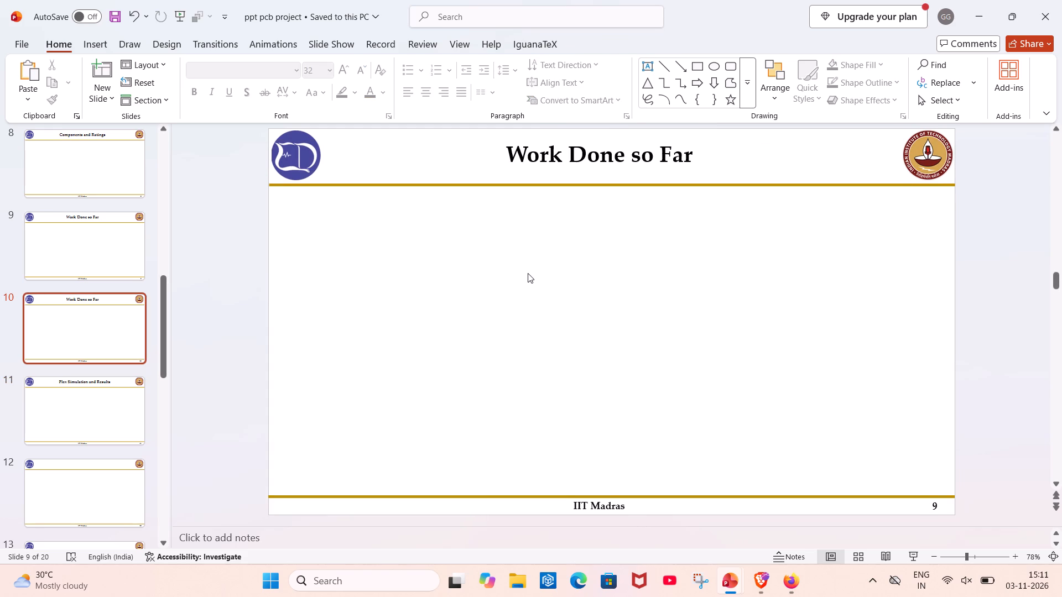
pyautogui.click(53, 177)
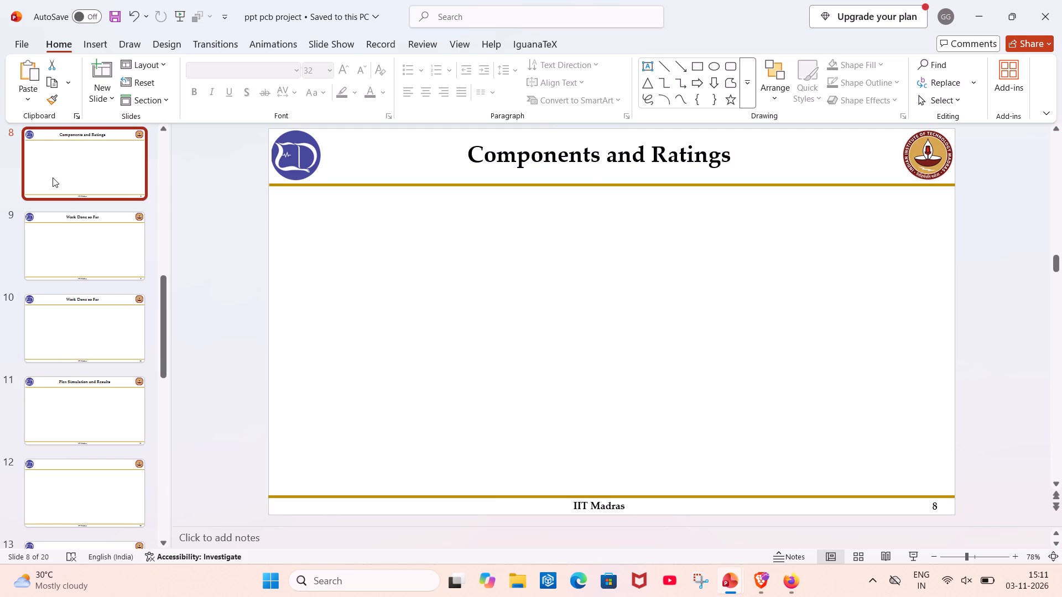
pyautogui.press('Up')
pyautogui.press('Down')
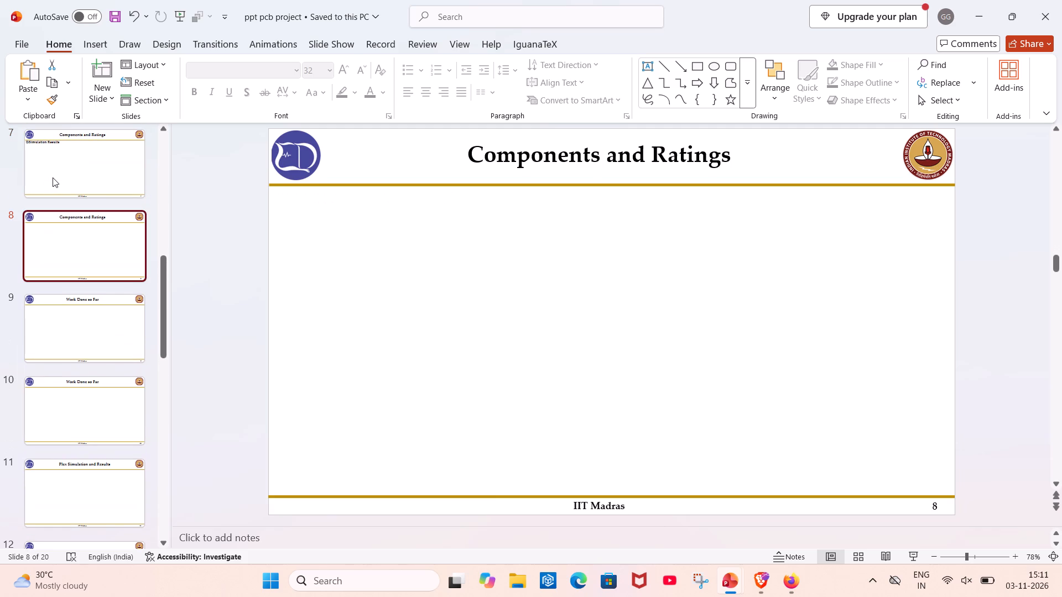
pyautogui.press('Down')
pyautogui.press('Up')
pyautogui.press('Up')
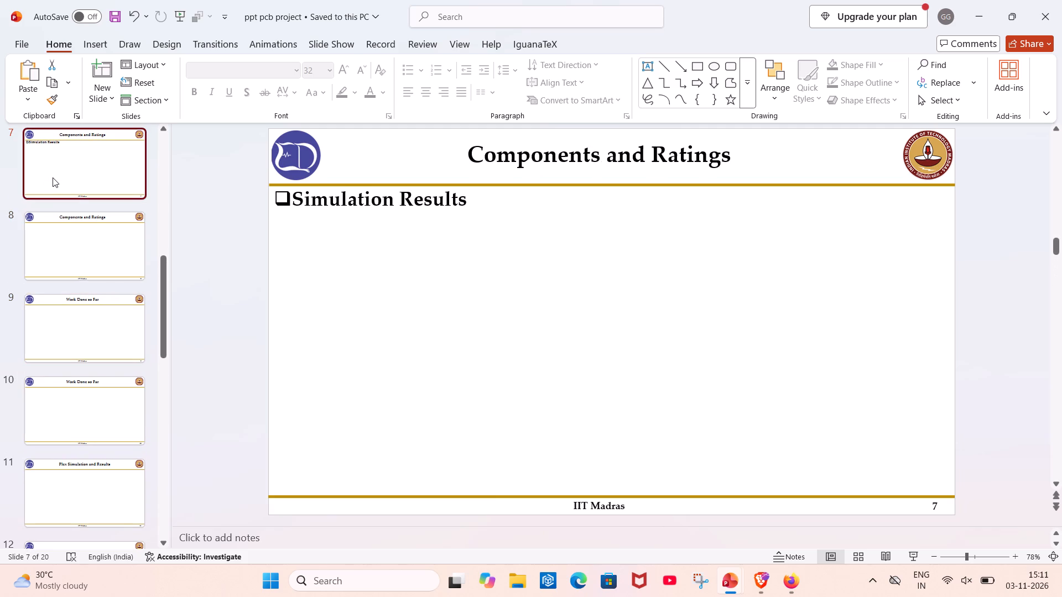
pyautogui.press('Down')
pyautogui.press('Down')
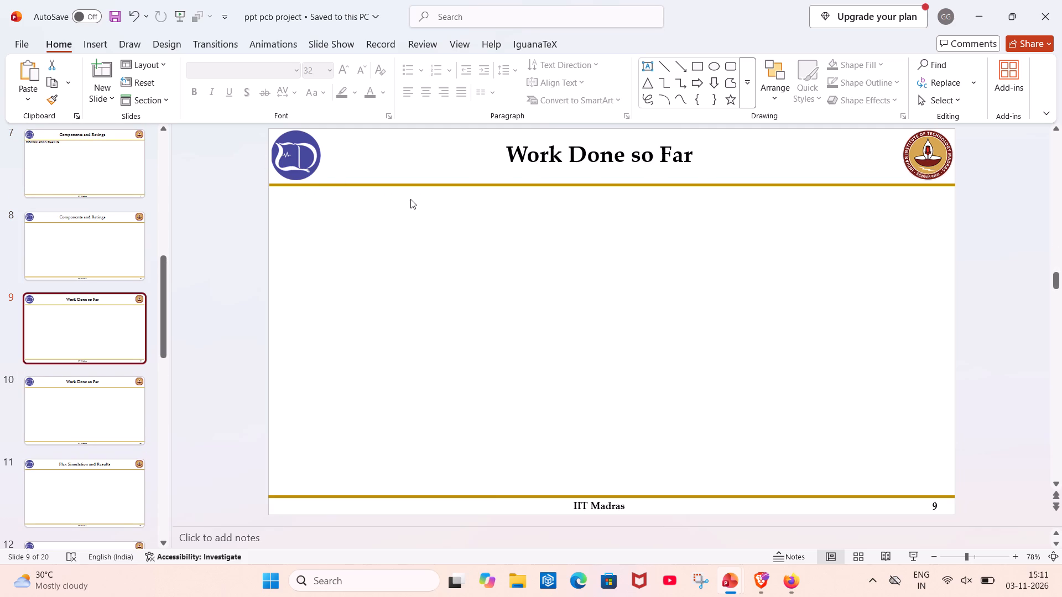
# Replace the title of slide 9, Work Done so Far, with "Plex Simulations and Results".
pyautogui.click(675, 167)
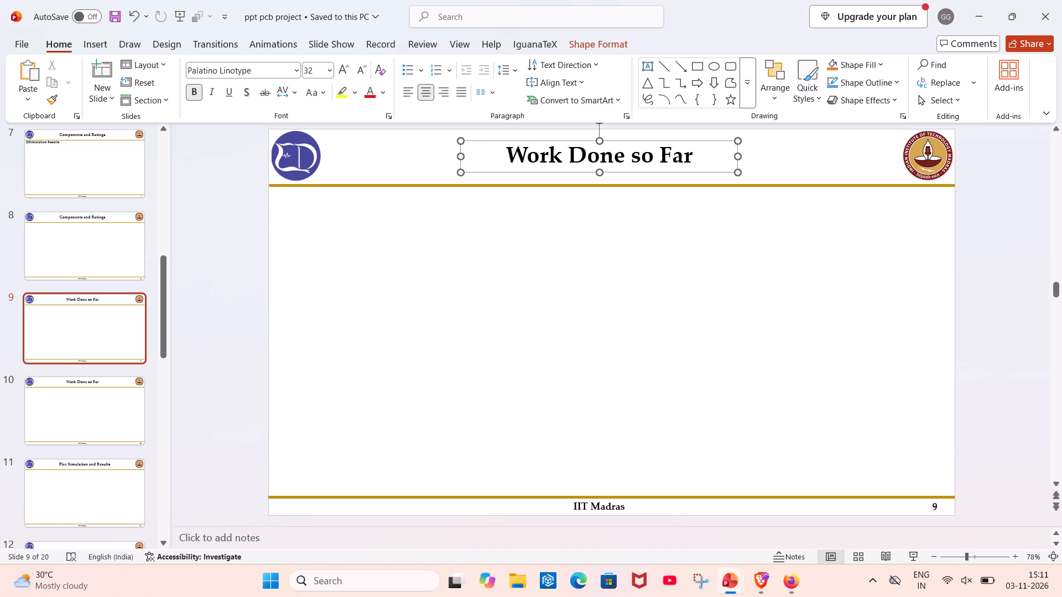
pyautogui.press('BackSpace')
pyautogui.press('BackSpace')
pyautogui.press('BackSpace')
pyautogui.press('BackSpace')
pyautogui.press('BackSpace')
pyautogui.press('Right')
pyautogui.press('Right')
pyautogui.press('BackSpace')
pyautogui.press('BackSpace')
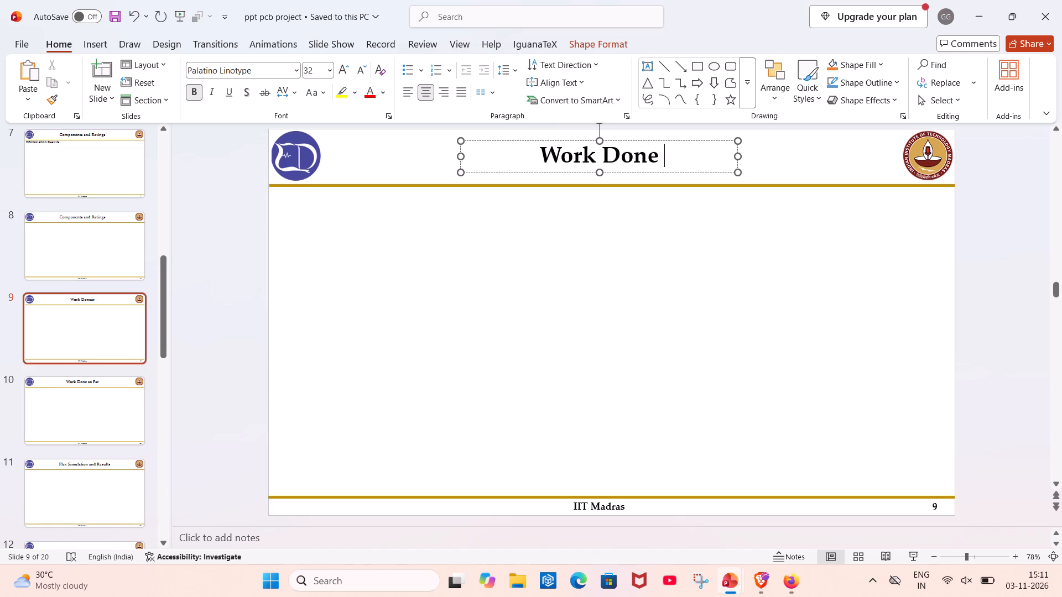
pyautogui.press('BackSpace')
pyautogui.press('BackSpace')
pyautogui.press('BackSpace')
pyautogui.press('BackSpace')
pyautogui.press('BackSpace')
pyautogui.press('BackSpace')
pyautogui.press('BackSpace')
pyautogui.press('BackSpace')
pyautogui.press('BackSpace')
pyautogui.press('BackSpace')
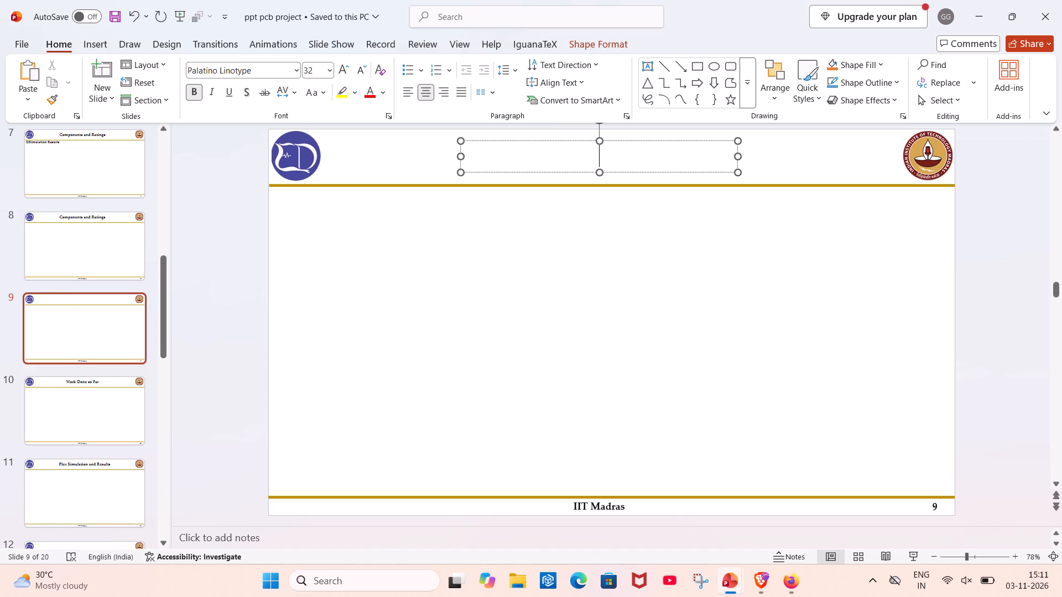
pyautogui.write('Plex simu')
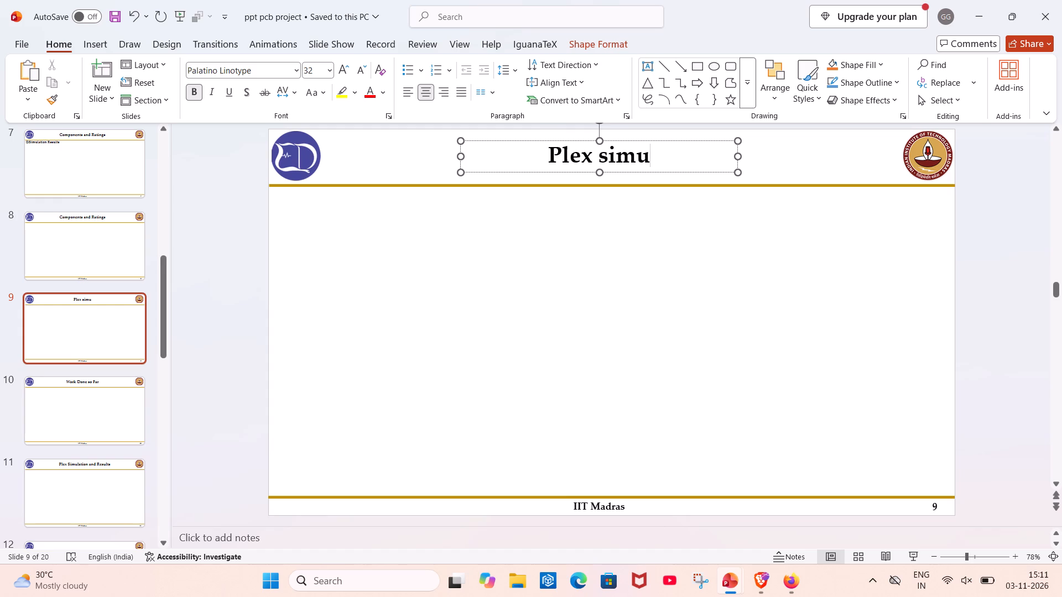
pyautogui.press('BackSpace')
pyautogui.press('BackSpace')
pyautogui.press('BackSpace')
pyautogui.press('BackSpace')
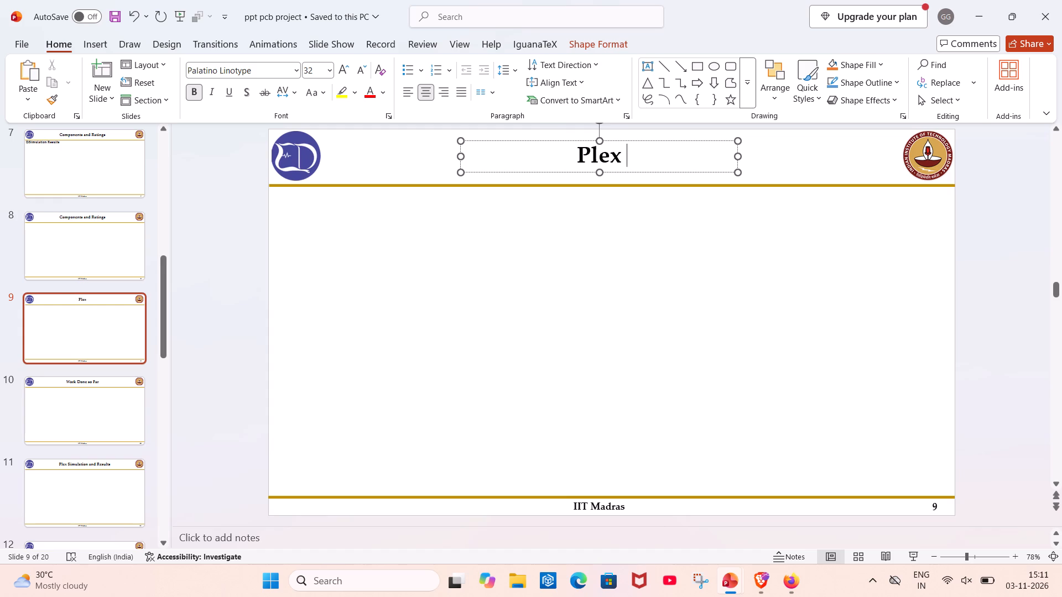
pyautogui.write('Simulations and Resukt')
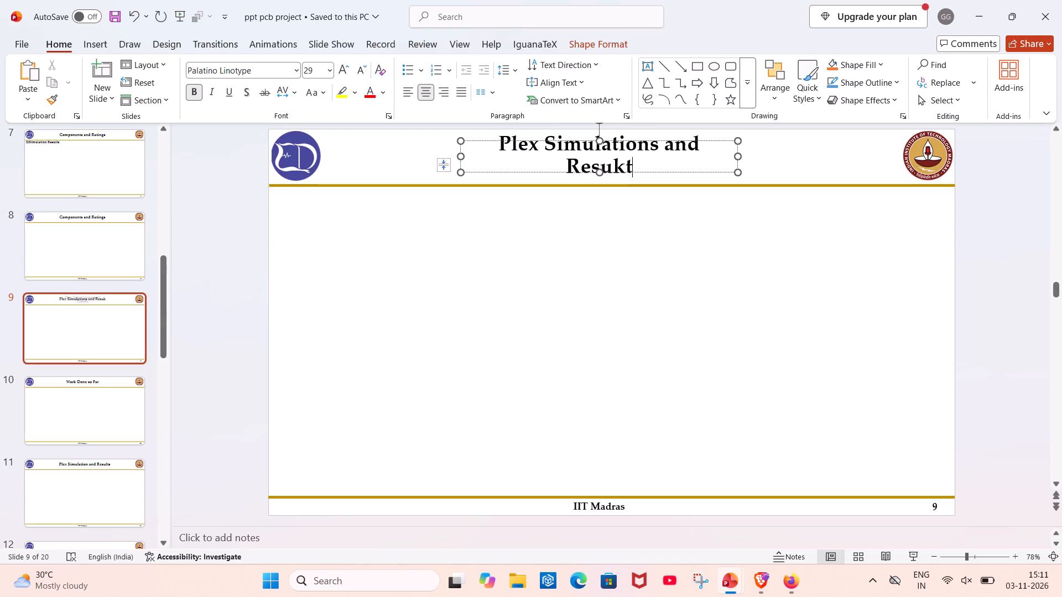
pyautogui.press('BackSpace')
pyautogui.press('BackSpace')
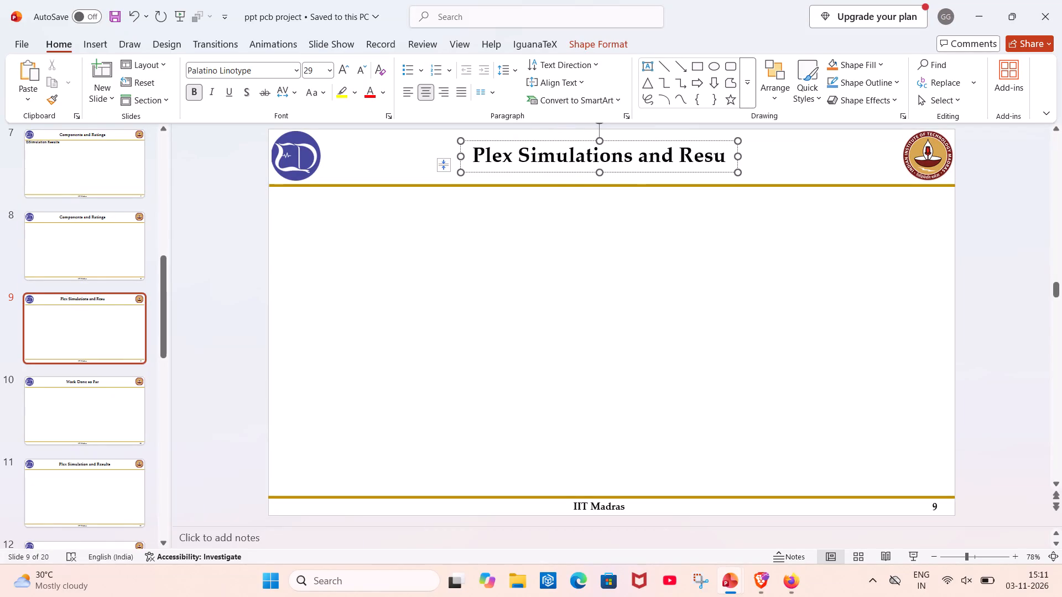
pyautogui.write('lts')
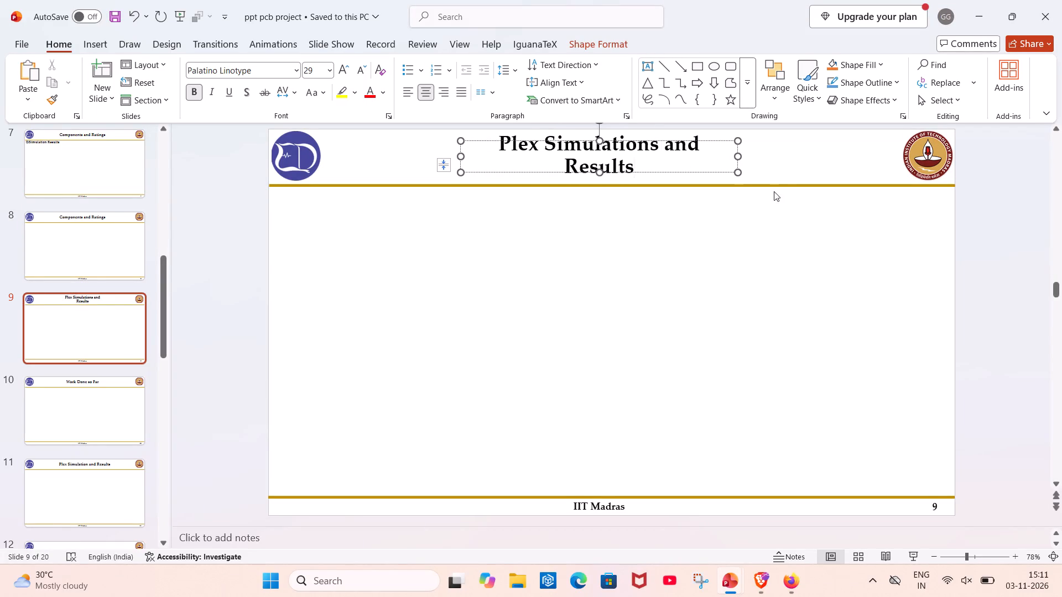
# Widen slide 9's title box on both sides to the full slide width so the title fits on one line.
pyautogui.moveTo(738, 155); pyautogui.dragTo(858, 148)
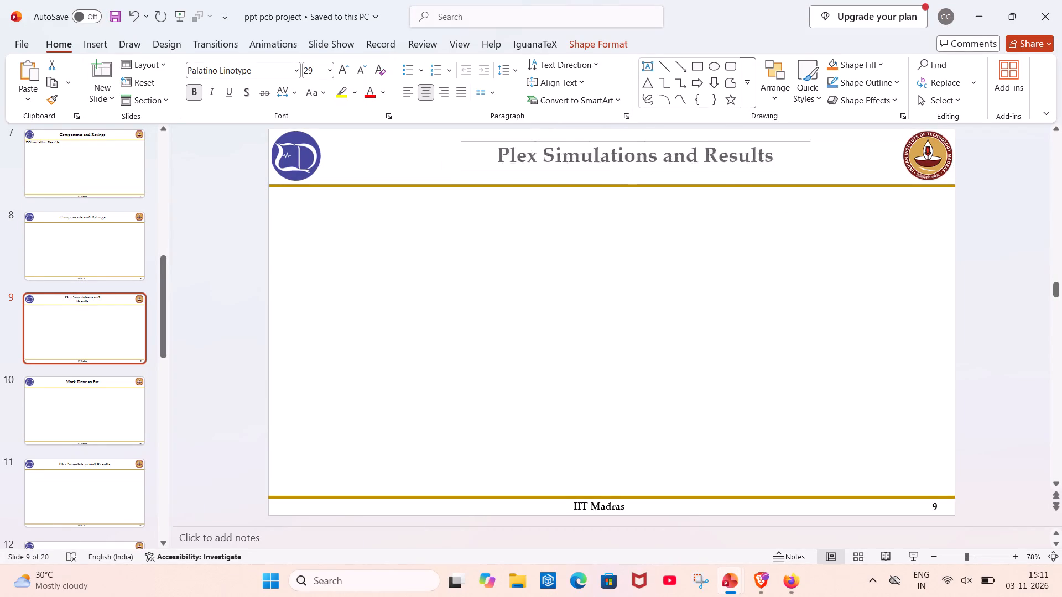
pyautogui.moveTo(858, 148); pyautogui.dragTo(955, 151)
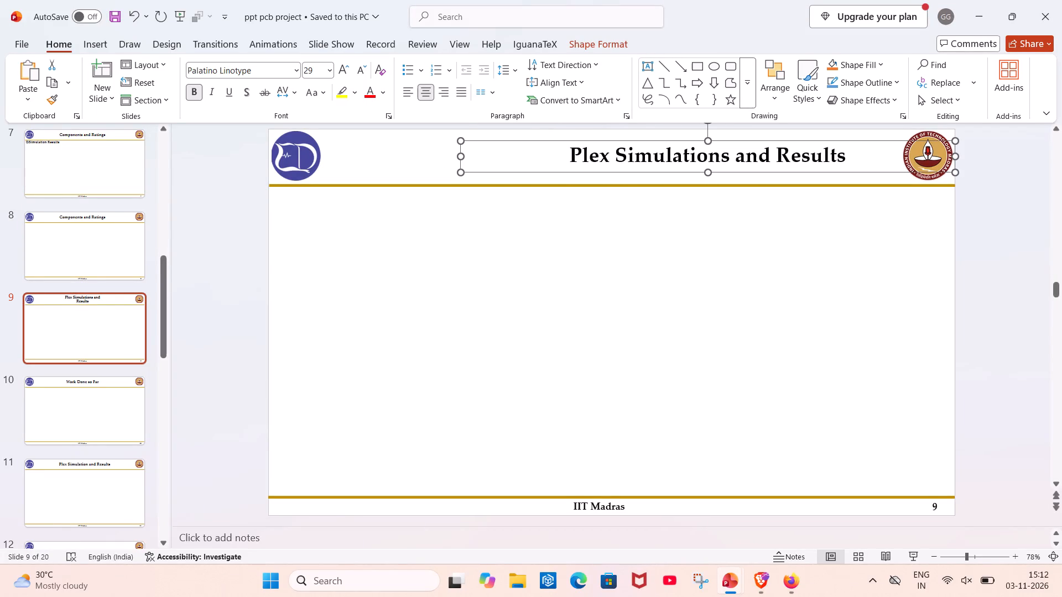
pyautogui.moveTo(458, 157); pyautogui.dragTo(228, 156)
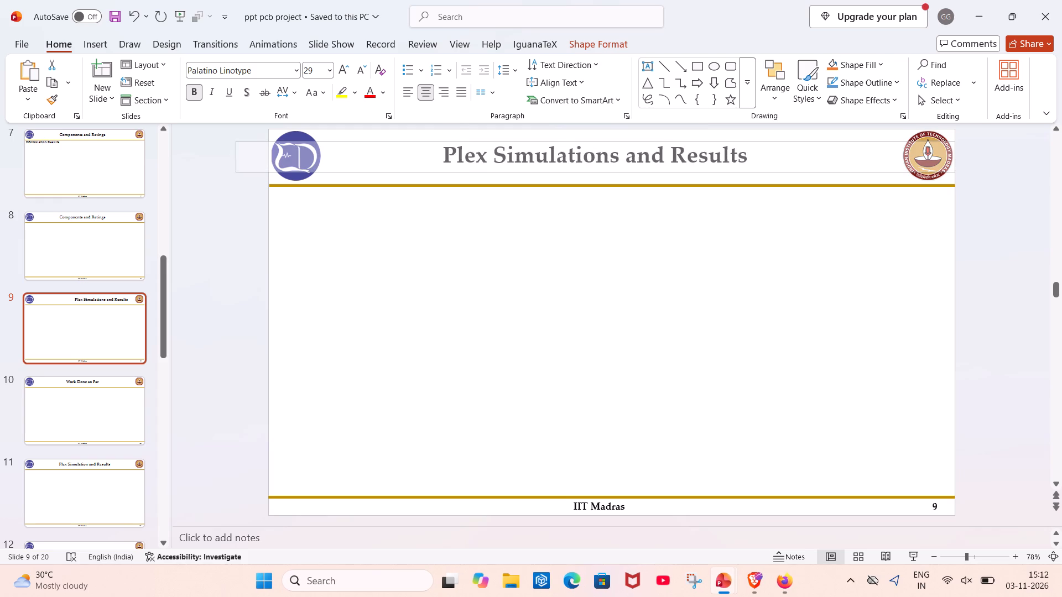
pyautogui.moveTo(228, 156); pyautogui.dragTo(268, 159)
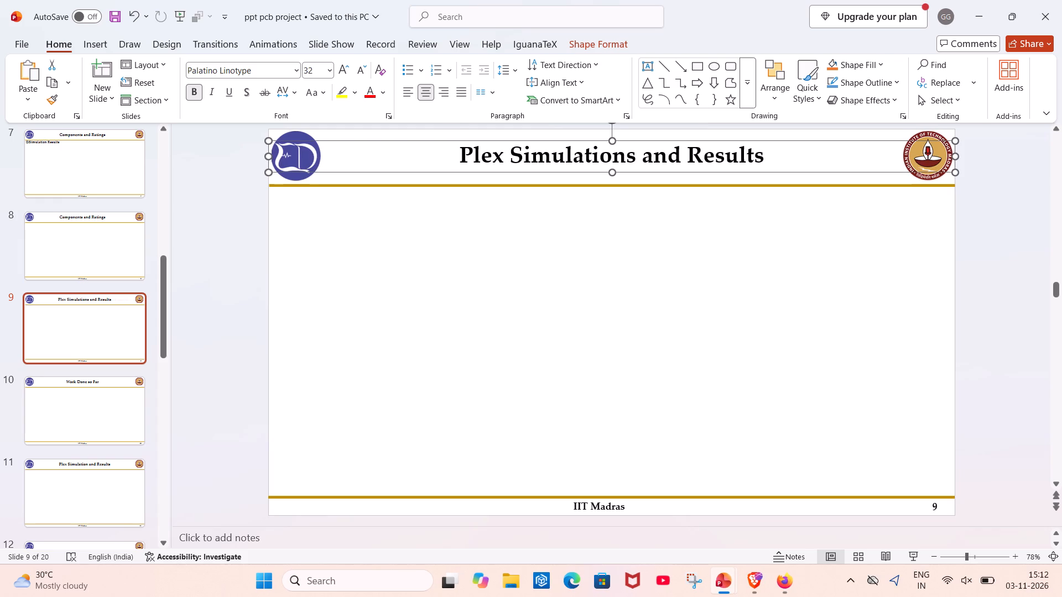
pyautogui.click(509, 225)
# Widen the title box of slide 8, Components and Ratings, on both sides to the full slide width.
pyautogui.press('Up')
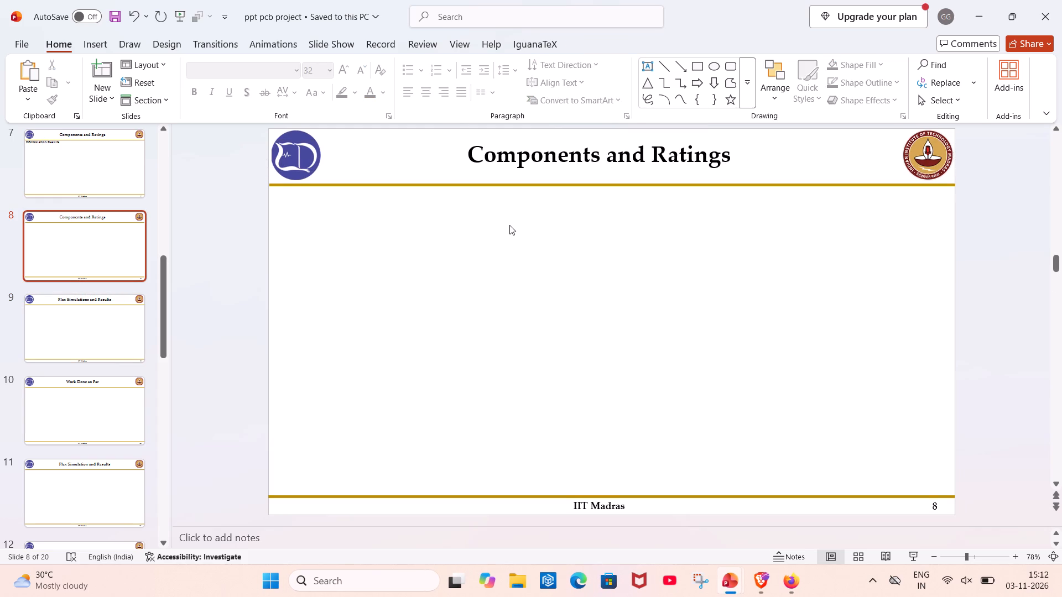
pyautogui.click(594, 148)
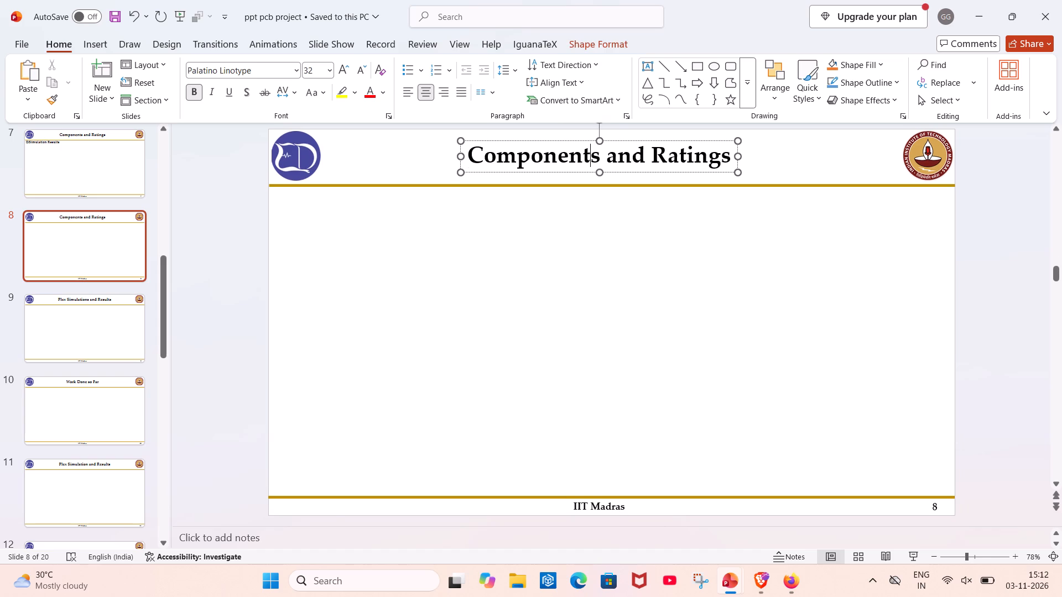
pyautogui.moveTo(460, 159); pyautogui.dragTo(269, 170)
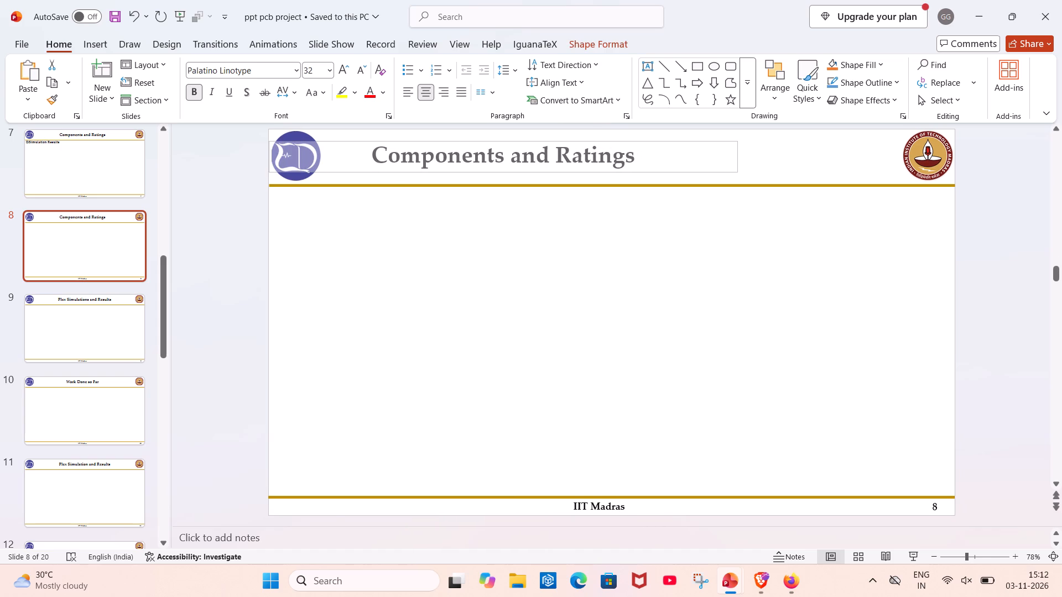
pyautogui.moveTo(269, 170); pyautogui.dragTo(269, 170)
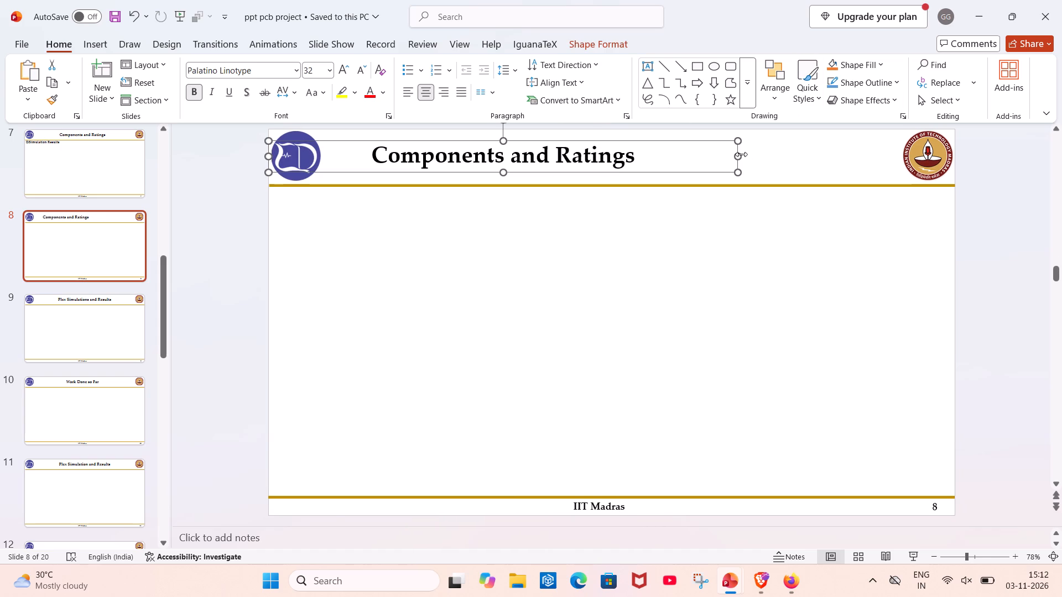
pyautogui.moveTo(741, 154); pyautogui.dragTo(950, 171)
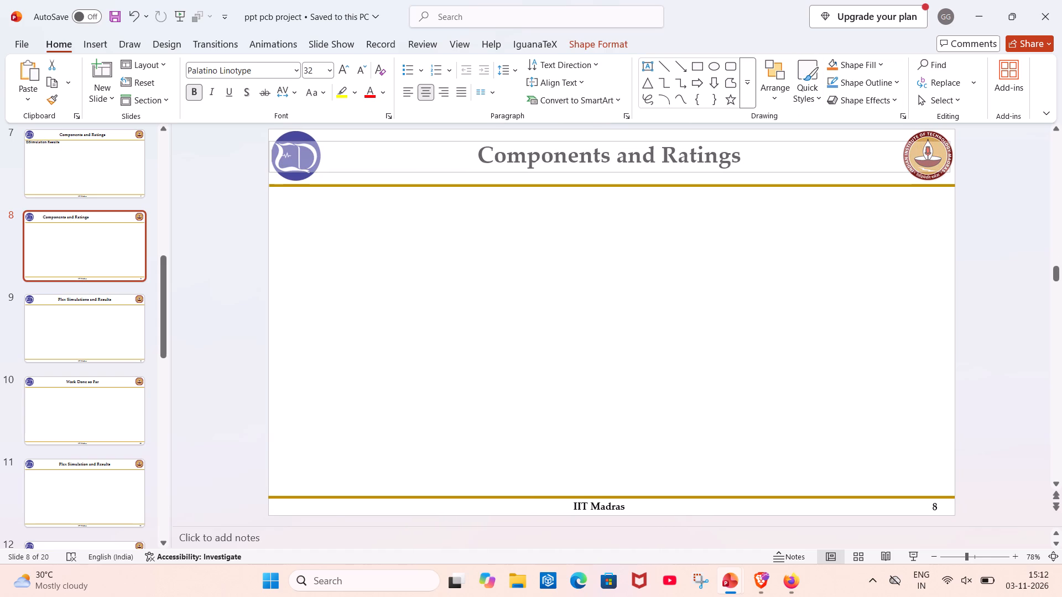
pyautogui.moveTo(950, 171); pyautogui.dragTo(957, 172)
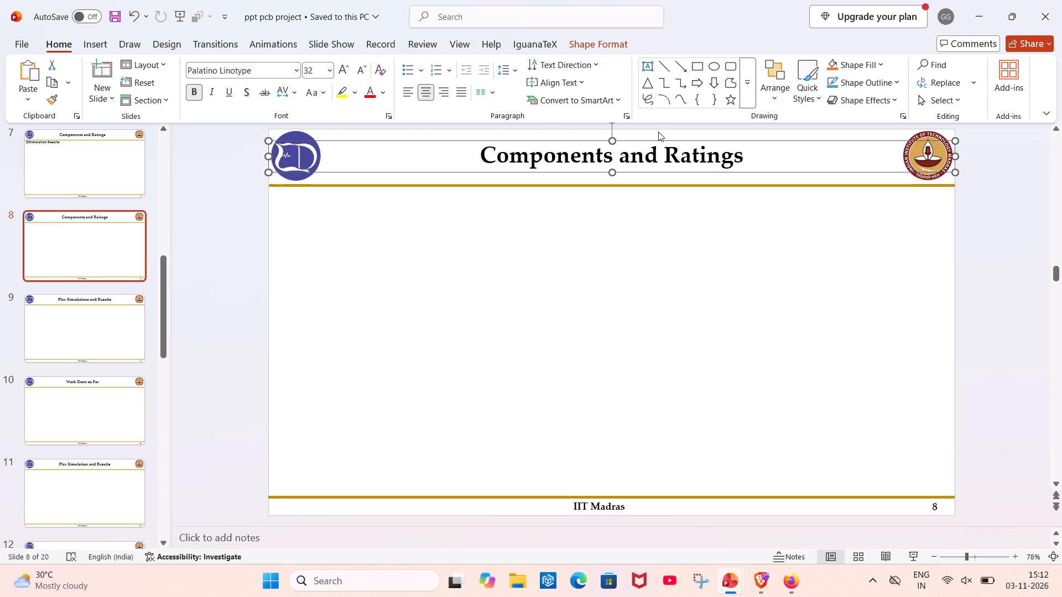
pyautogui.click(701, 235)
# Widen the title box of slide 7, the one with the Simulation Results bullet, on both sides to the full slide width.
pyautogui.press('Up')
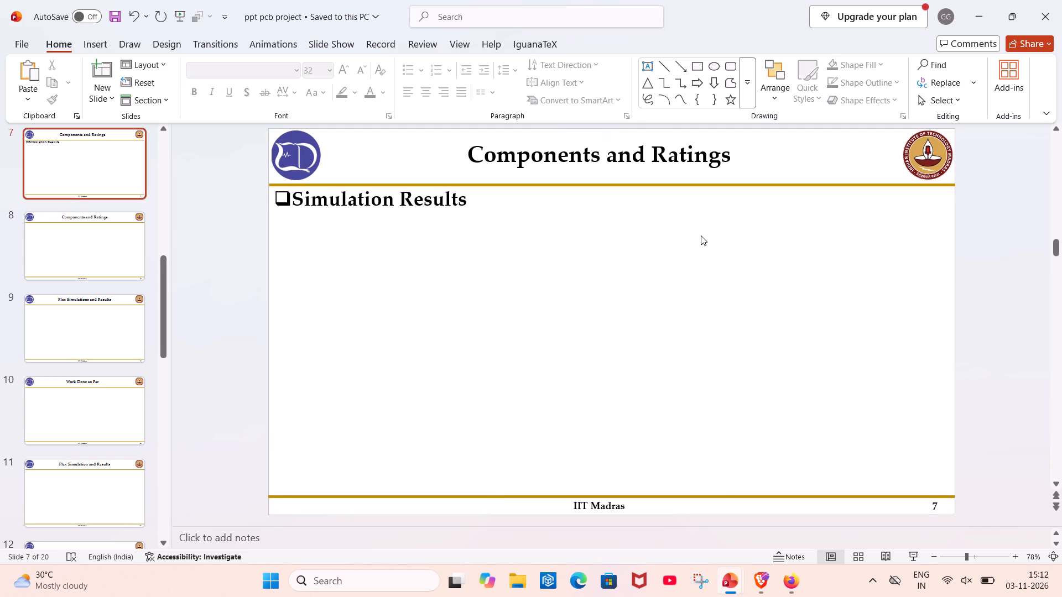
pyautogui.click(703, 166)
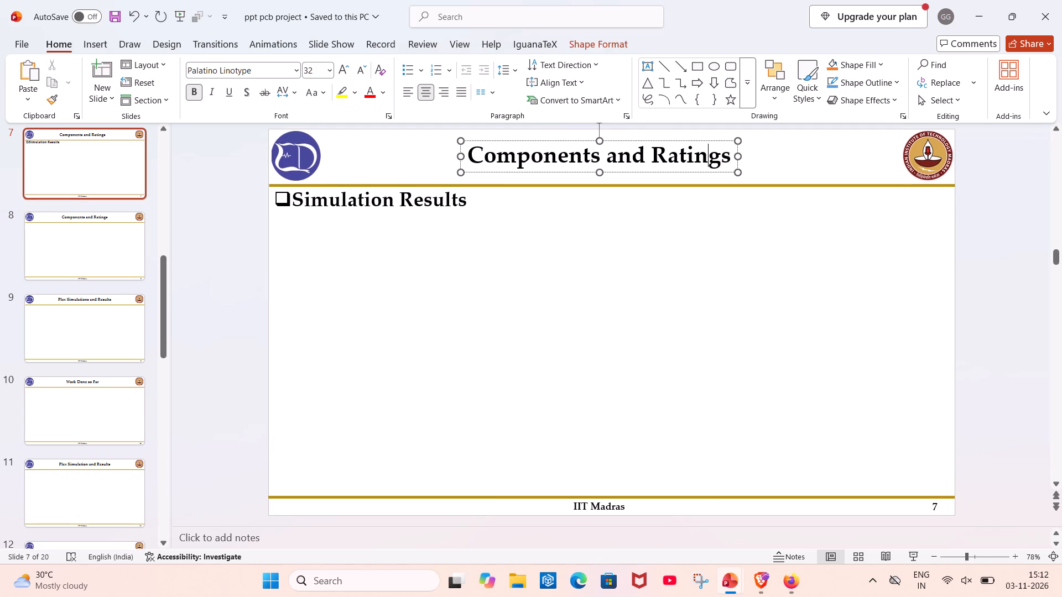
pyautogui.moveTo(458, 157); pyautogui.dragTo(272, 157)
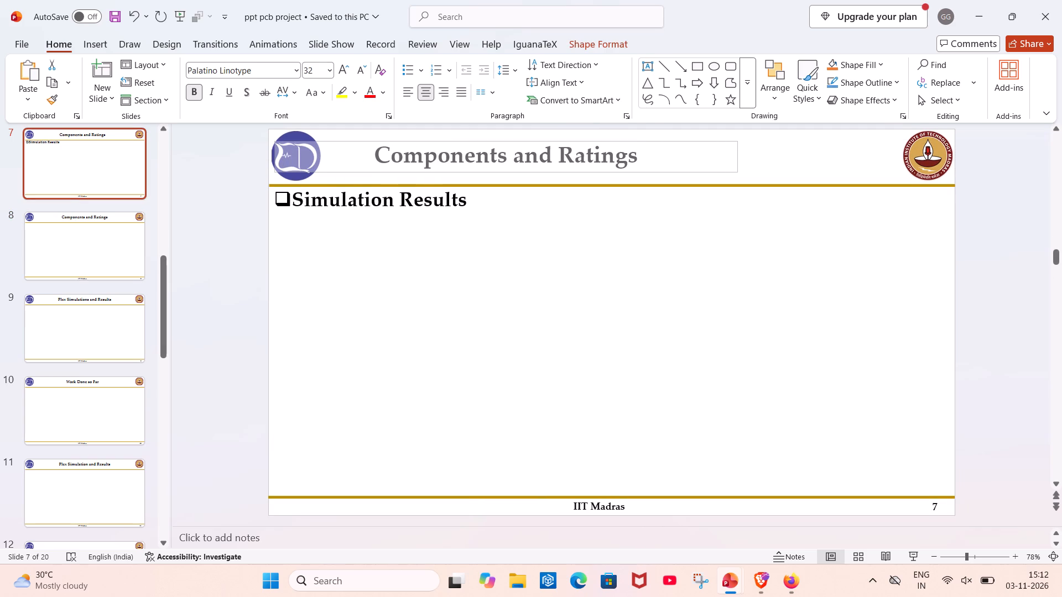
pyautogui.moveTo(272, 157); pyautogui.dragTo(272, 157)
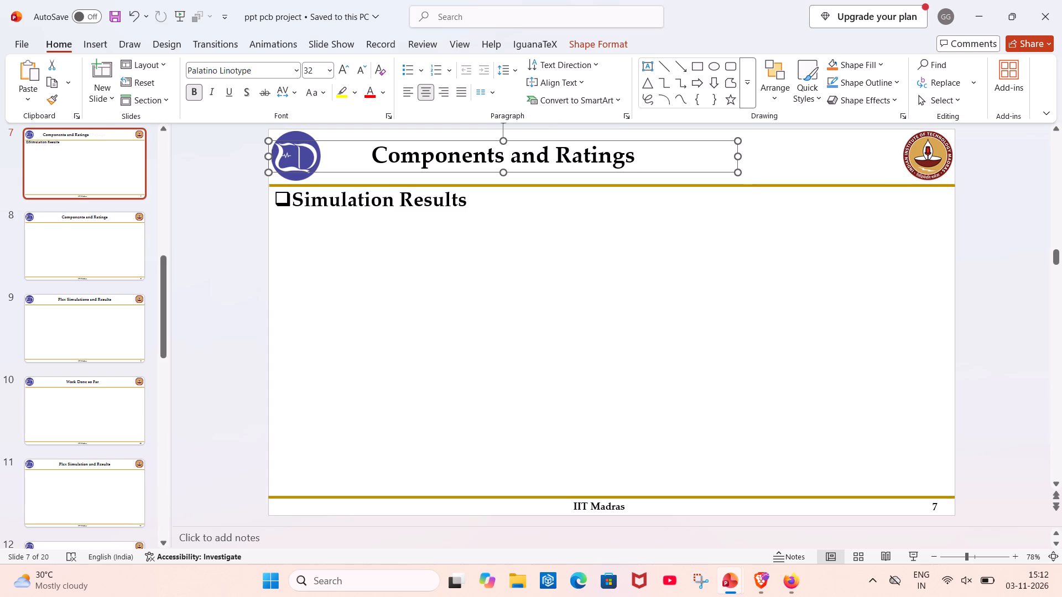
pyautogui.moveTo(735, 156); pyautogui.dragTo(950, 159)
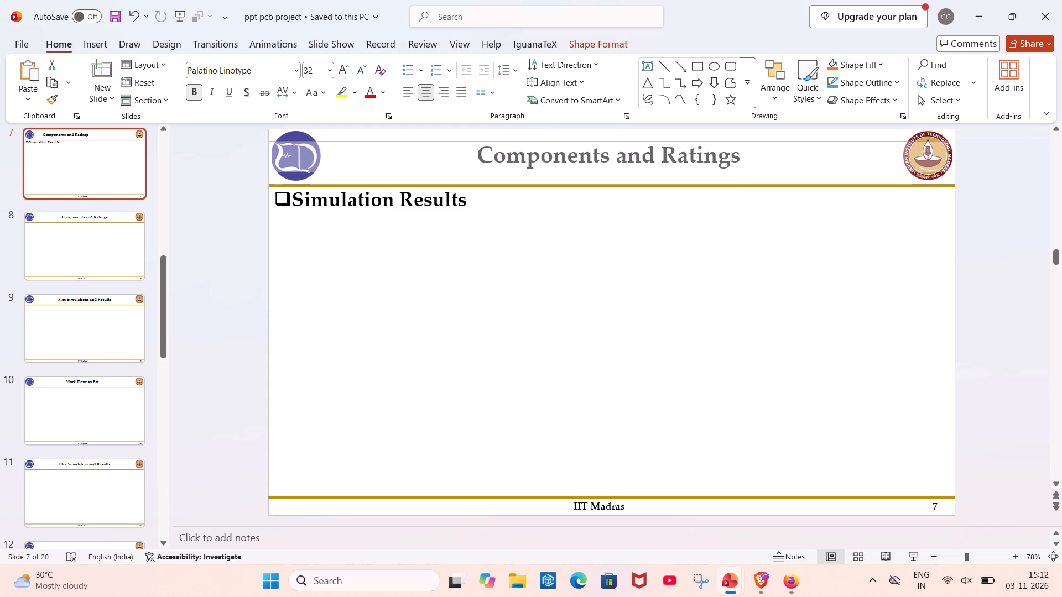
pyautogui.moveTo(950, 159); pyautogui.dragTo(955, 161)
pyautogui.click(1015, 197)
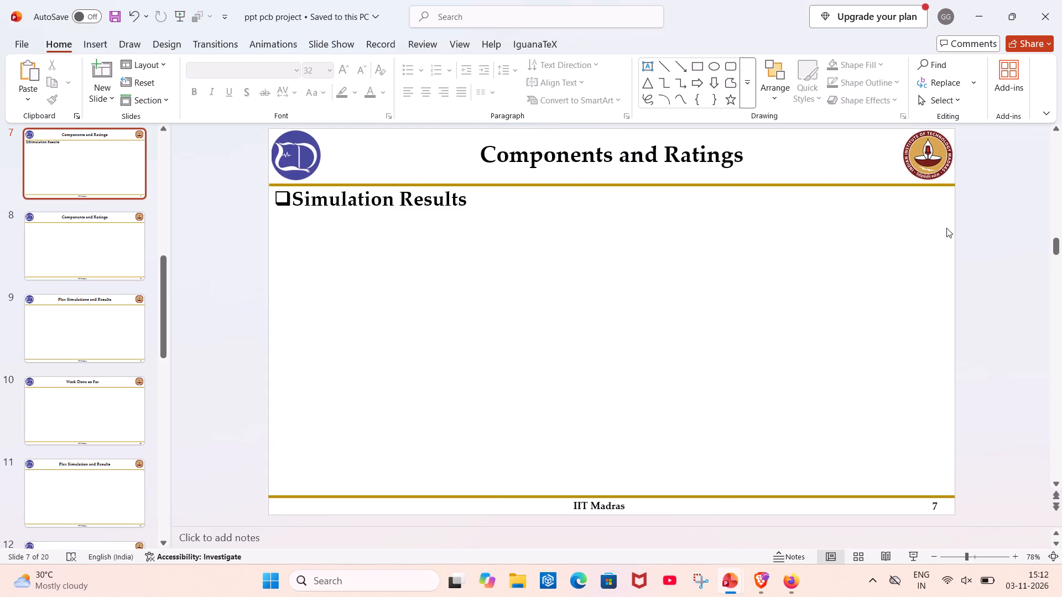
# Widen the title box of slide 6, the Converter Analysis slide on design parameters, on both sides to the full slide width.
pyautogui.press('Up')
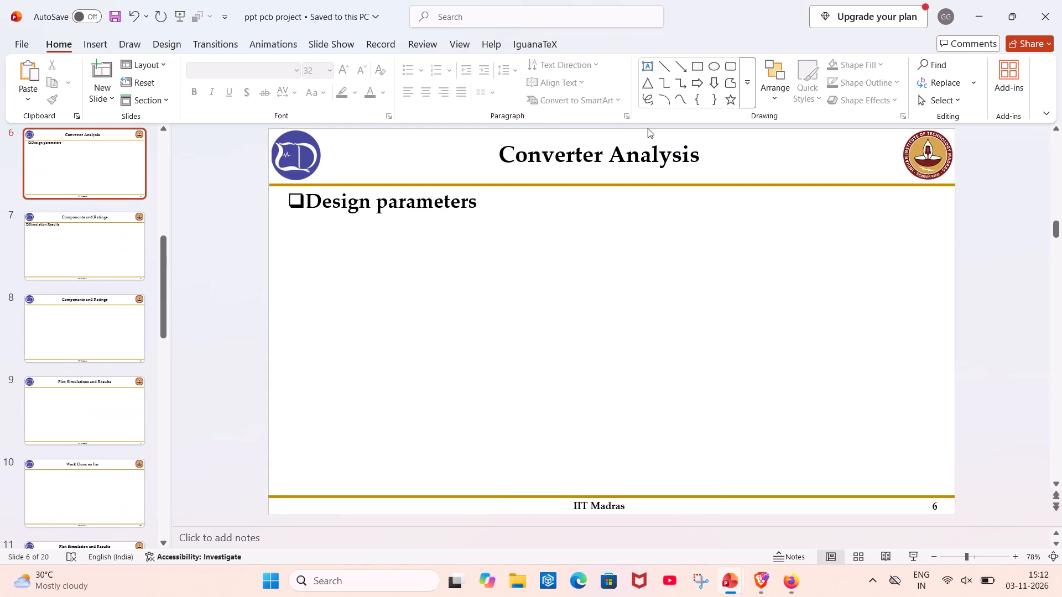
pyautogui.click(647, 144)
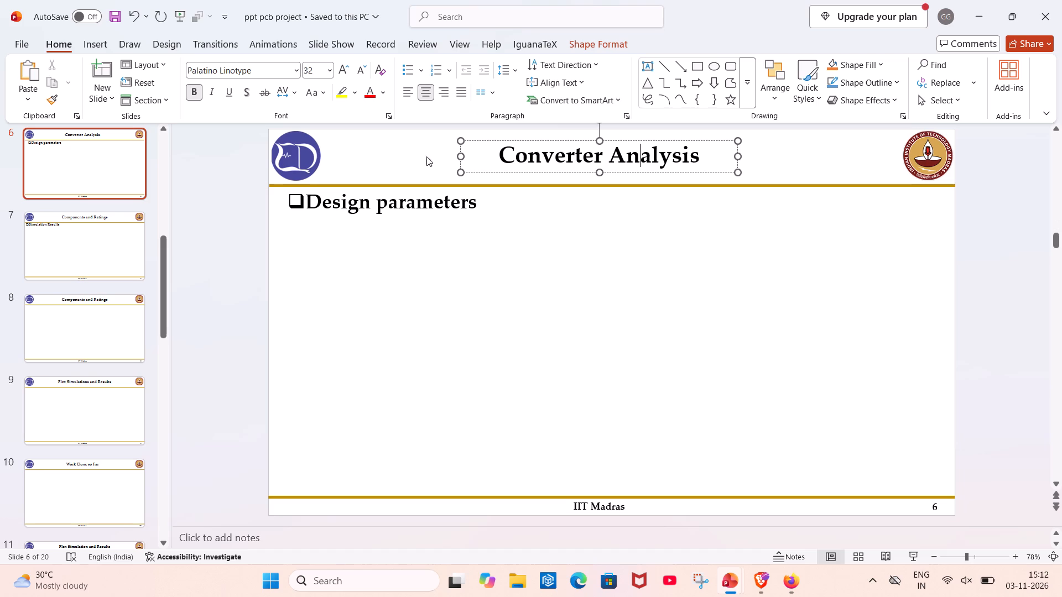
pyautogui.moveTo(459, 156); pyautogui.dragTo(265, 146)
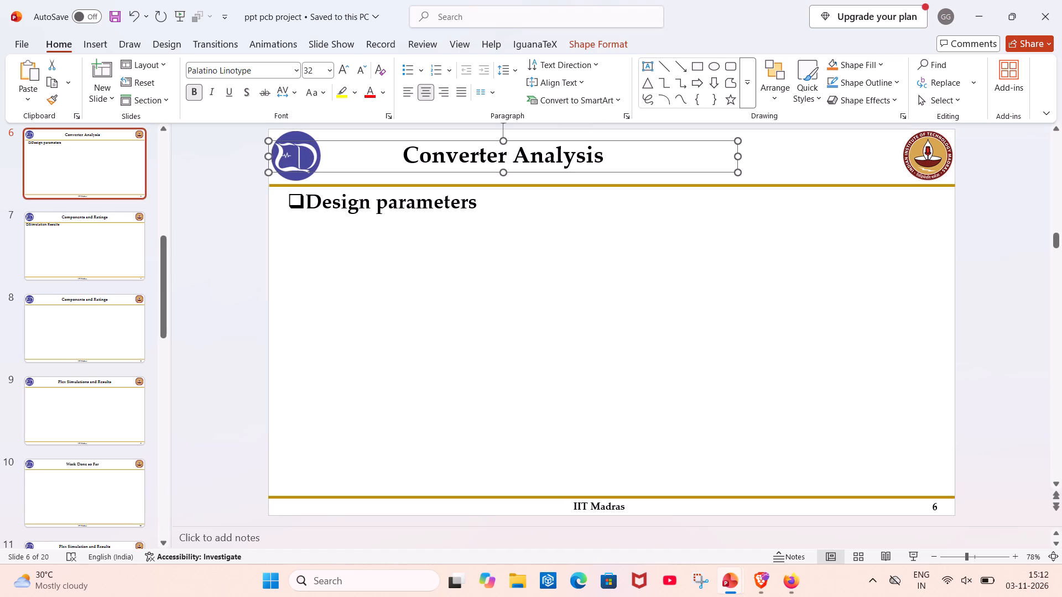
pyautogui.moveTo(740, 157); pyautogui.dragTo(952, 155)
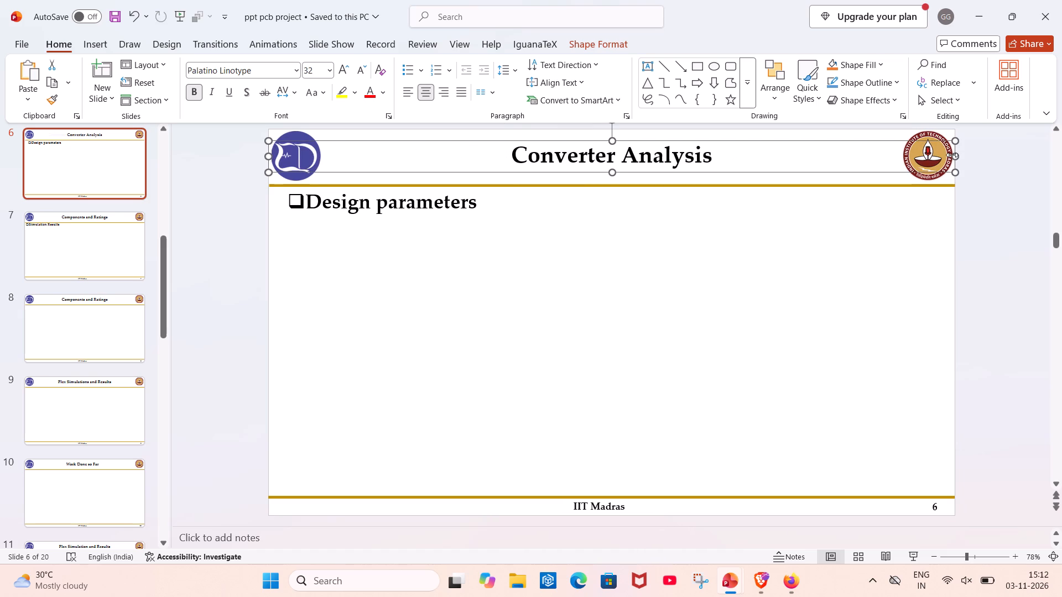
pyautogui.click(983, 187)
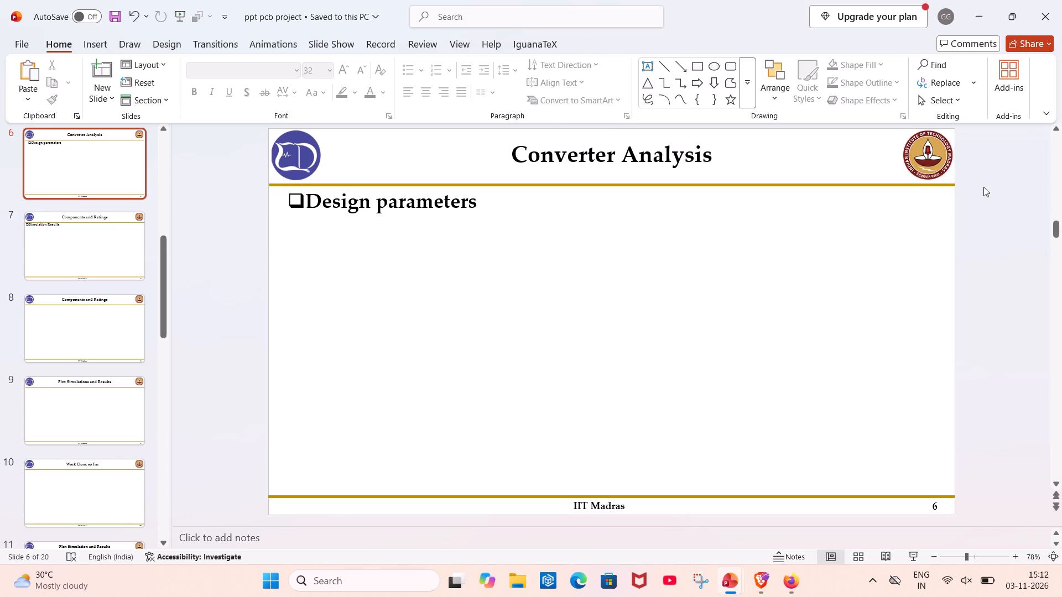
# Widen the title box of slide 5, the Converter Analysis slide on the phase-shifted full-bridge circuit, on both sides to full slide width.
pyautogui.press('Up')
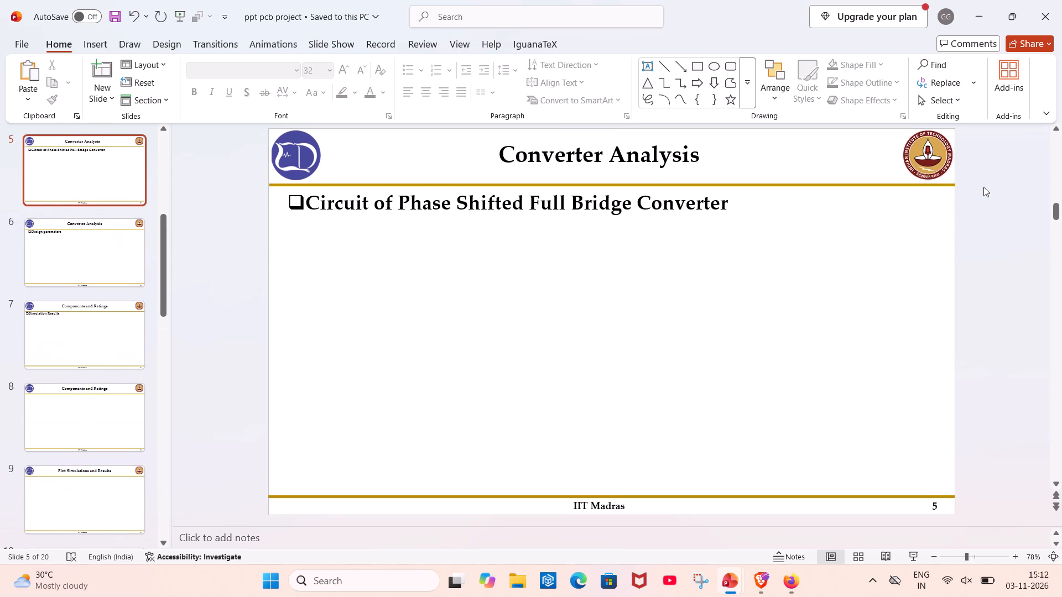
pyautogui.click(678, 169)
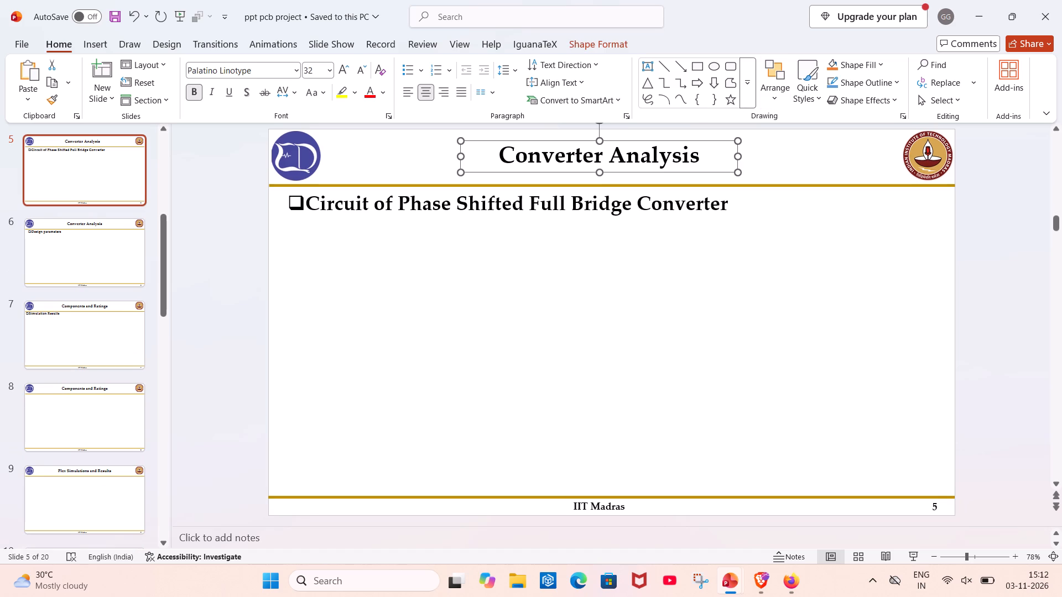
pyautogui.click(458, 154)
pyautogui.moveTo(458, 154); pyautogui.dragTo(384, 159)
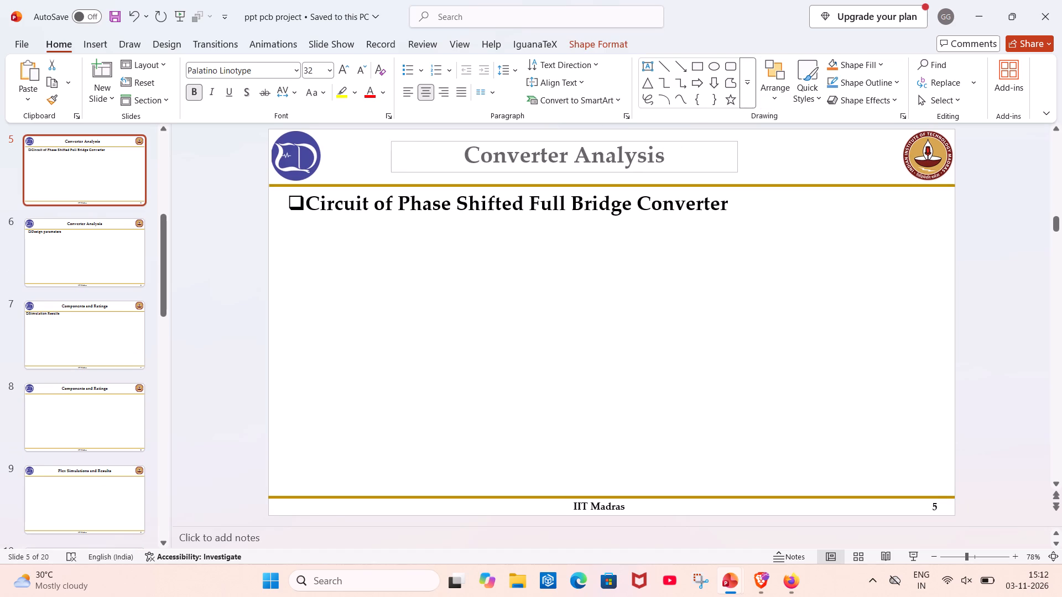
pyautogui.moveTo(384, 159); pyautogui.dragTo(268, 153)
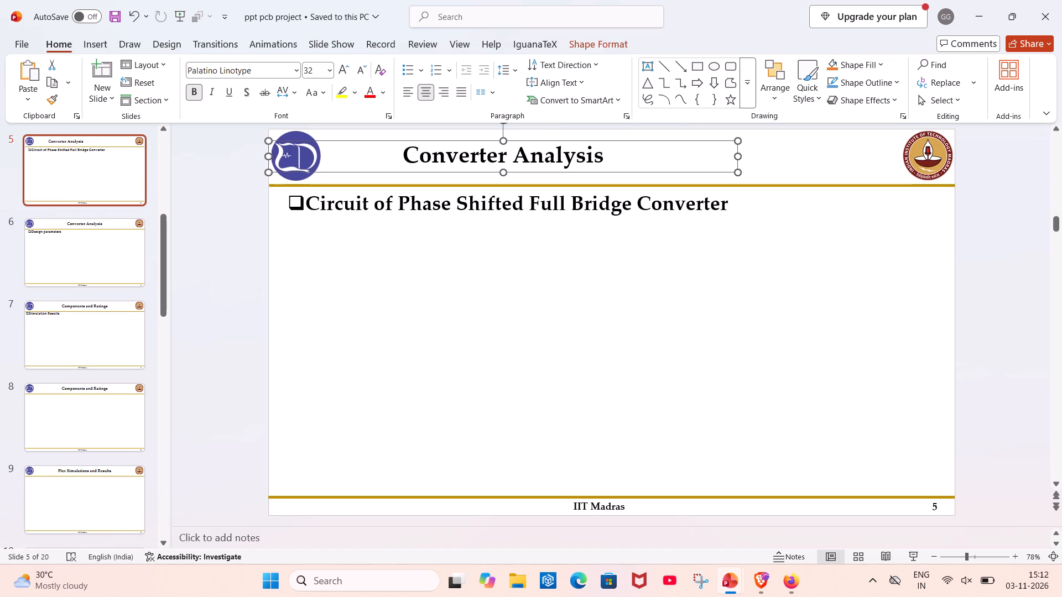
pyautogui.moveTo(740, 156); pyautogui.dragTo(887, 160)
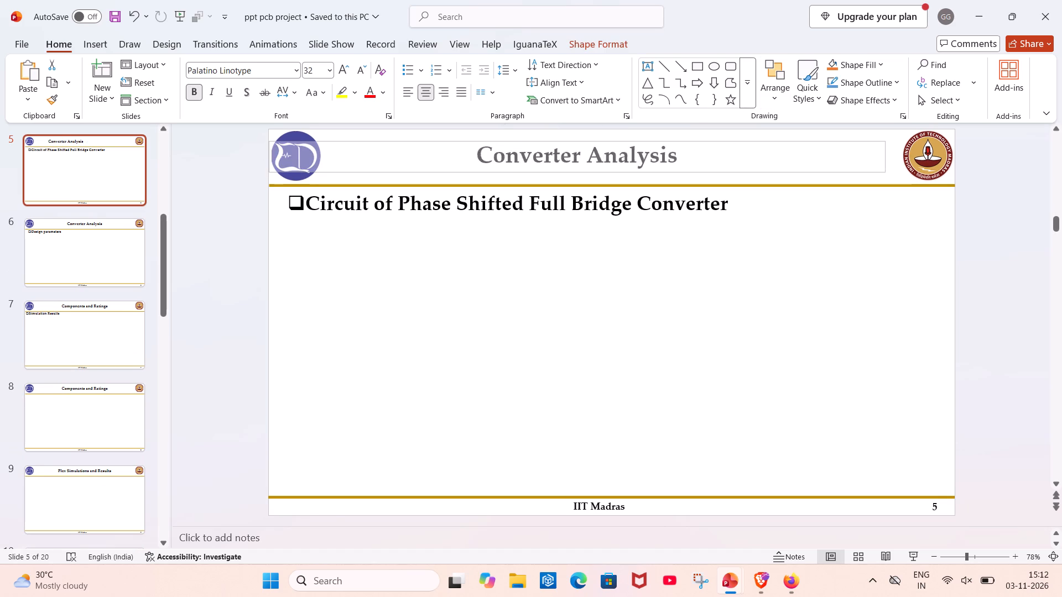
pyautogui.moveTo(887, 160); pyautogui.dragTo(950, 153)
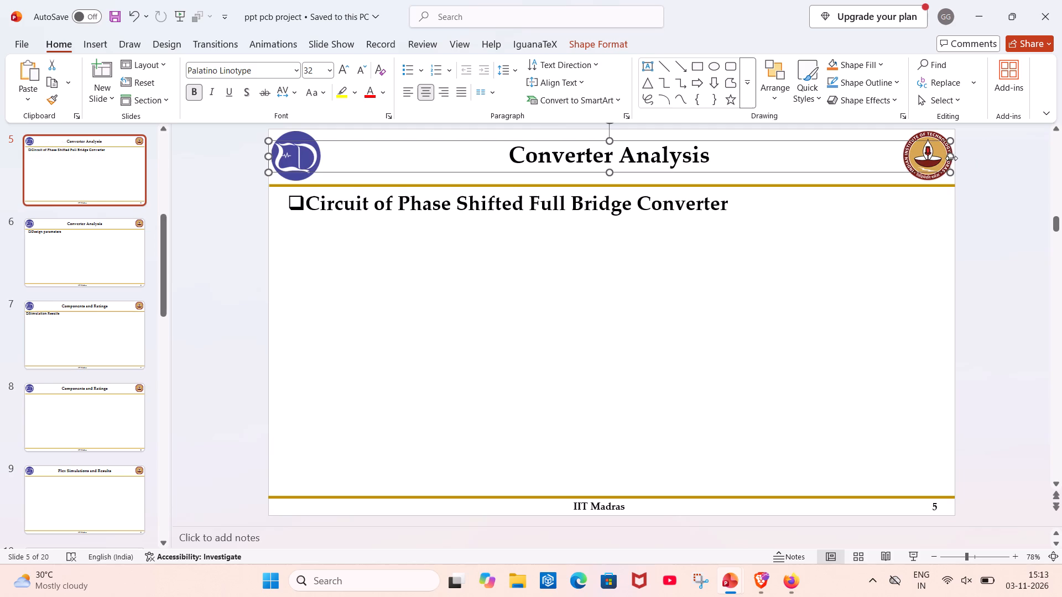
pyautogui.moveTo(951, 158); pyautogui.dragTo(958, 159)
pyautogui.click(983, 169)
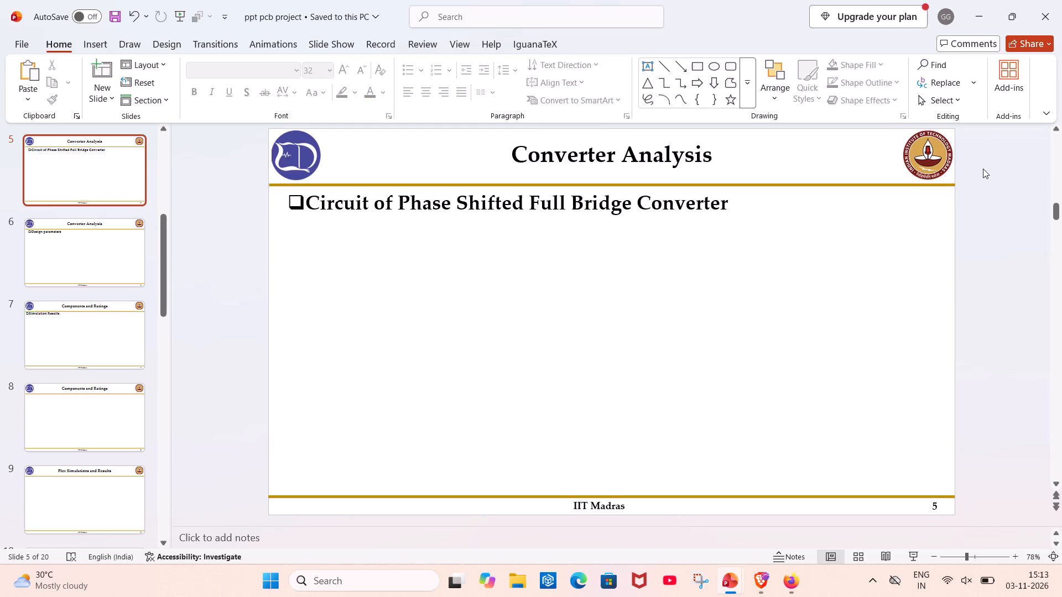
# Check the title box widths on slide 4, Introduction, and slide 5, Converter Analysis.
pyautogui.press('Up')
pyautogui.click(670, 156)
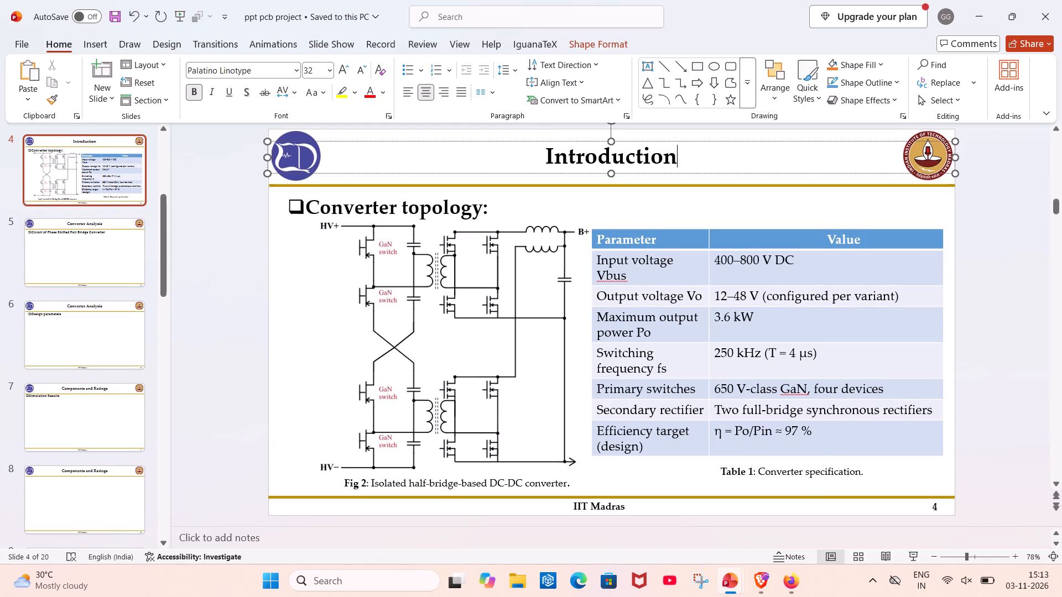
pyautogui.press('Down')
pyautogui.click(1013, 216)
pyautogui.press('Down')
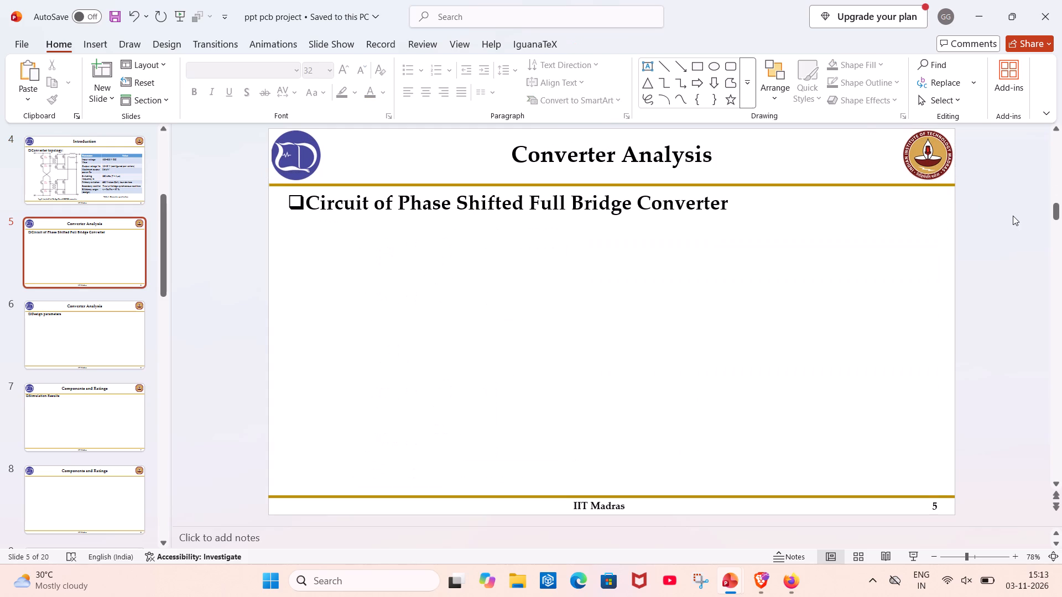
pyautogui.click(857, 146)
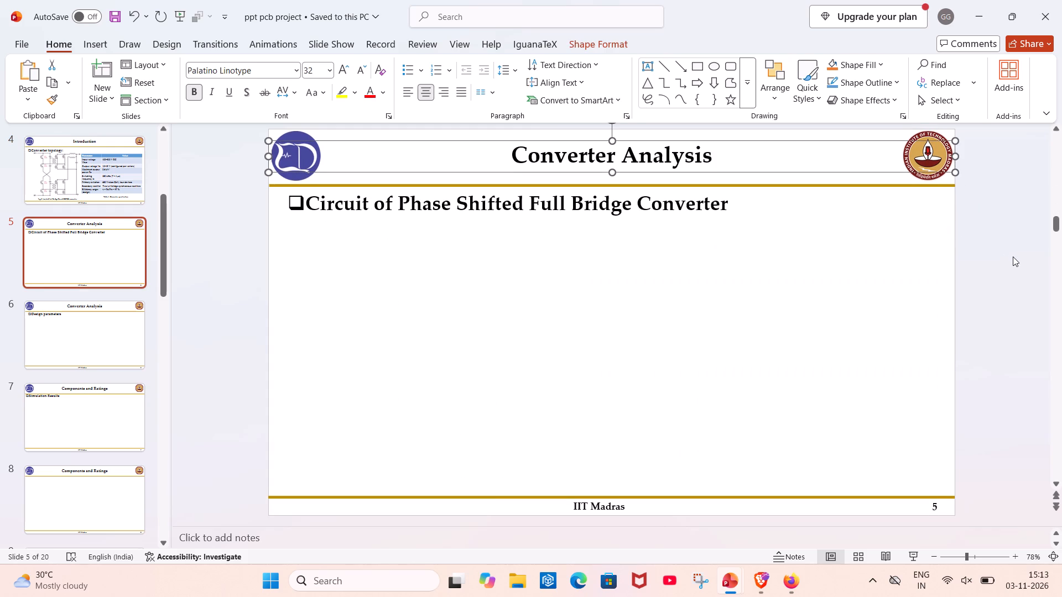
pyautogui.click(1013, 256)
# Replace the title of slide 10 with "Plex Simulations and Results".
pyautogui.press('Down')
pyautogui.press('Down')
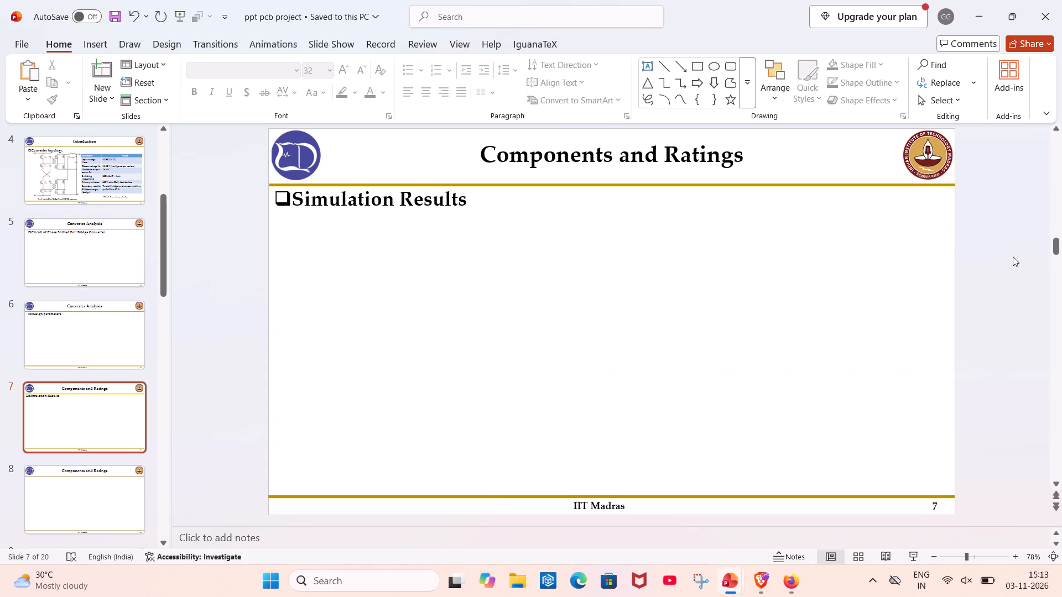
pyautogui.press('Down')
pyautogui.press('Down')
pyautogui.press('Down')
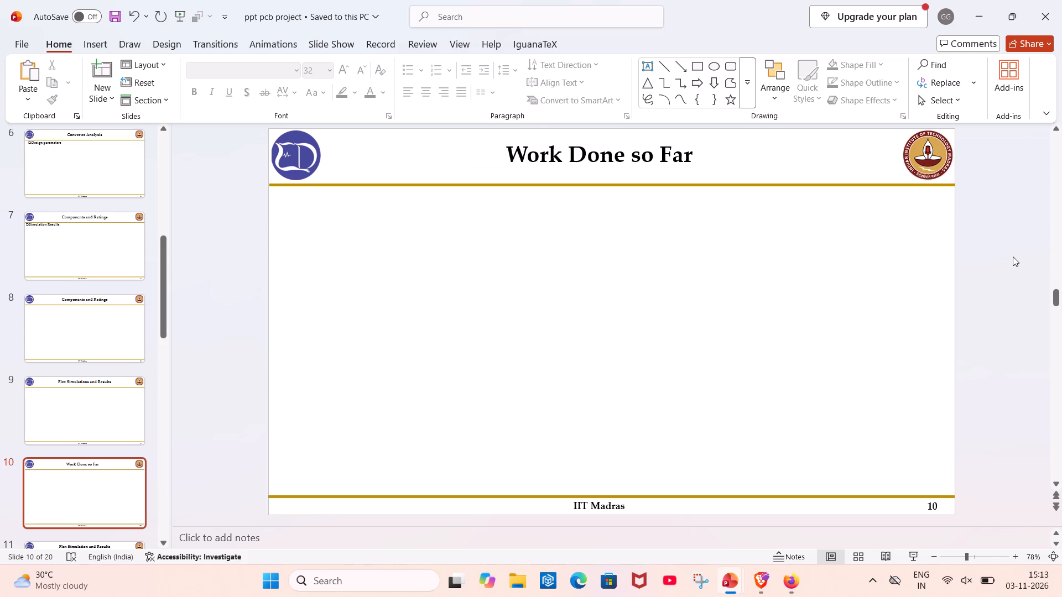
pyautogui.click(690, 157)
pyautogui.press('BackSpace')
pyautogui.press('BackSpace')
pyautogui.press('BackSpace')
pyautogui.press('BackSpace')
pyautogui.press('BackSpace')
pyautogui.press('BackSpace')
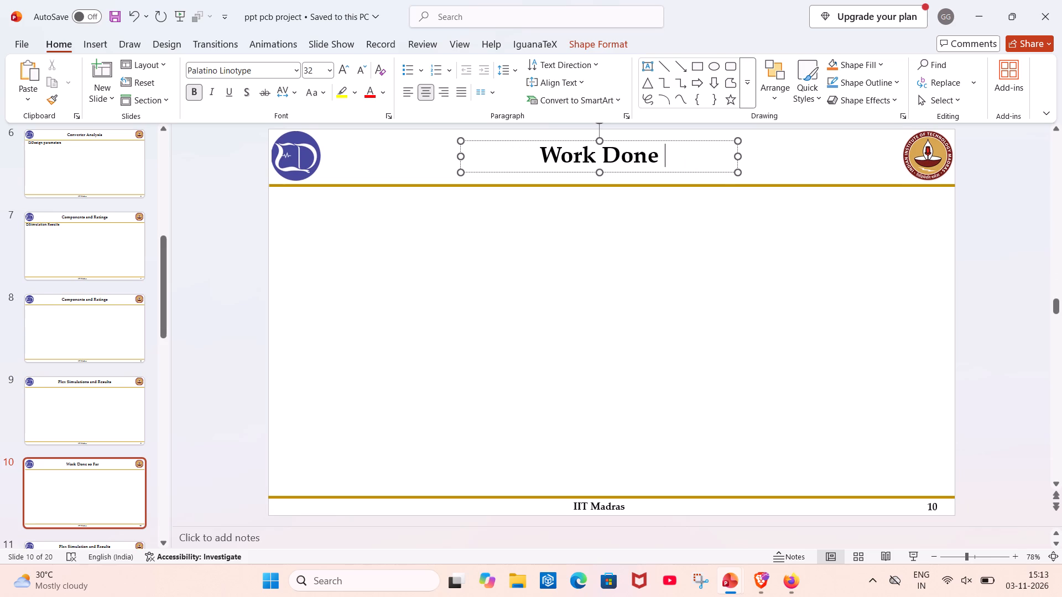
pyautogui.press('BackSpace')
pyautogui.press('BackSpace')
pyautogui.press('BackSpace')
pyautogui.press('BackSpace')
pyautogui.press('BackSpace')
pyautogui.press('BackSpace')
pyautogui.press('BackSpace')
pyautogui.press('BackSpace')
pyautogui.press('BackSpace')
pyautogui.press('BackSpace')
pyautogui.press('BackSpace')
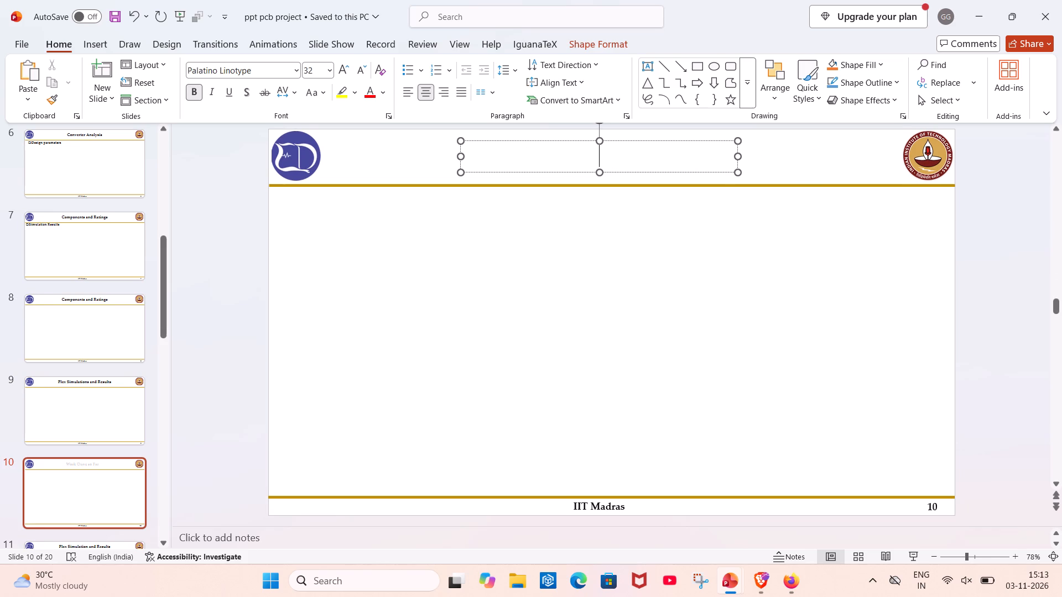
pyautogui.hotkey('shift', '{')
pyautogui.hotkey('shift', 'BackSpace')
pyautogui.write('Ple')
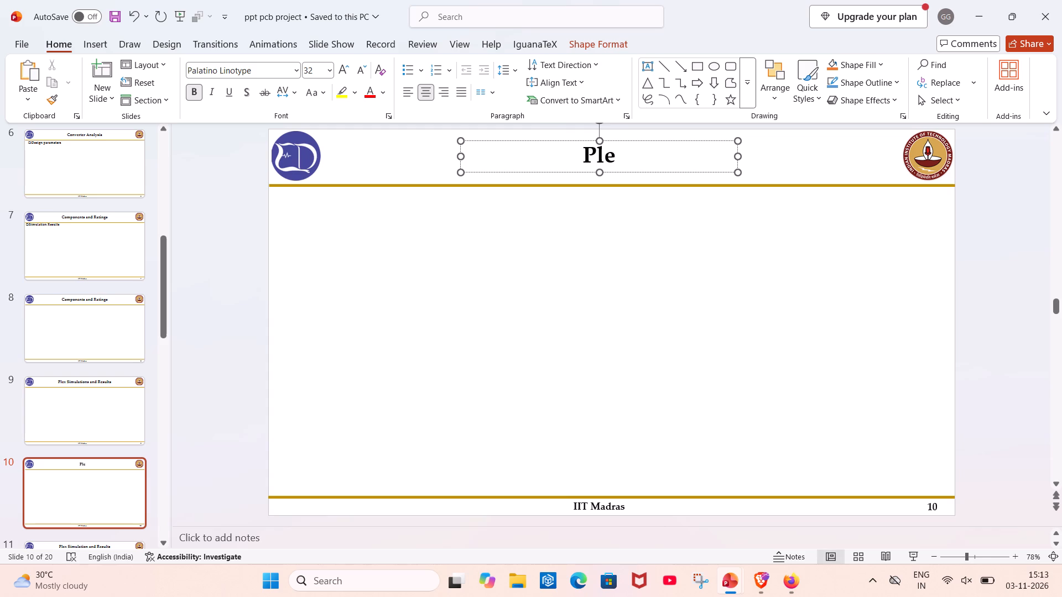
pyautogui.write('x')
pyautogui.press('space')
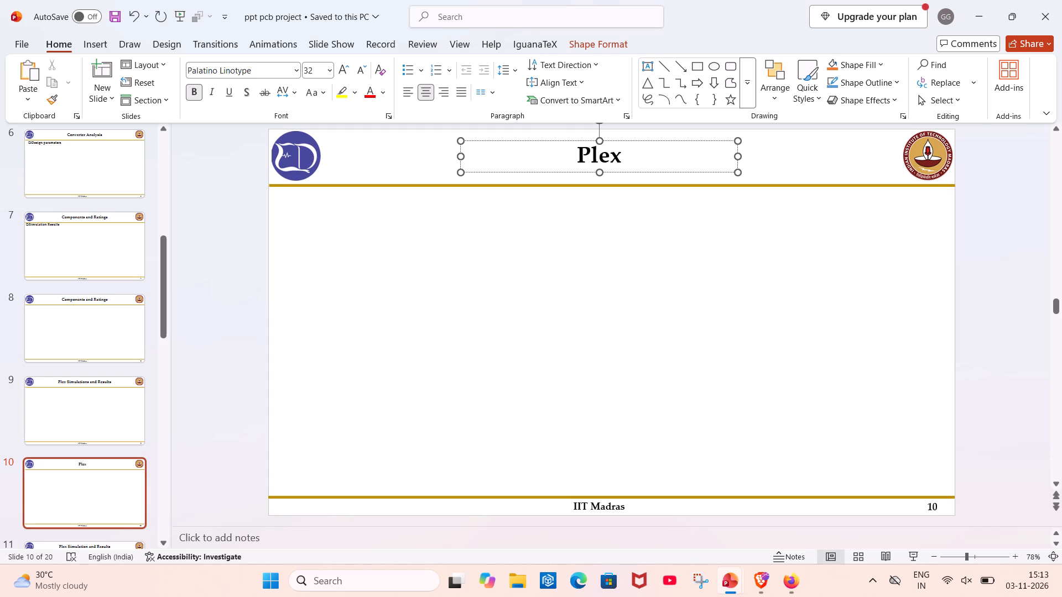
pyautogui.write('Simulation')
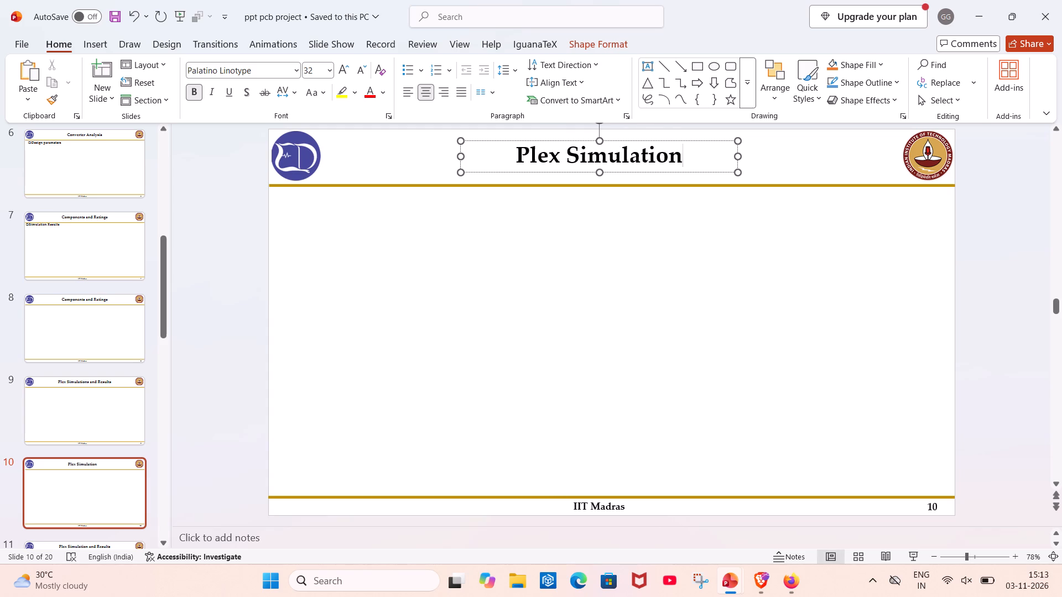
pyautogui.press('s')
pyautogui.press('space')
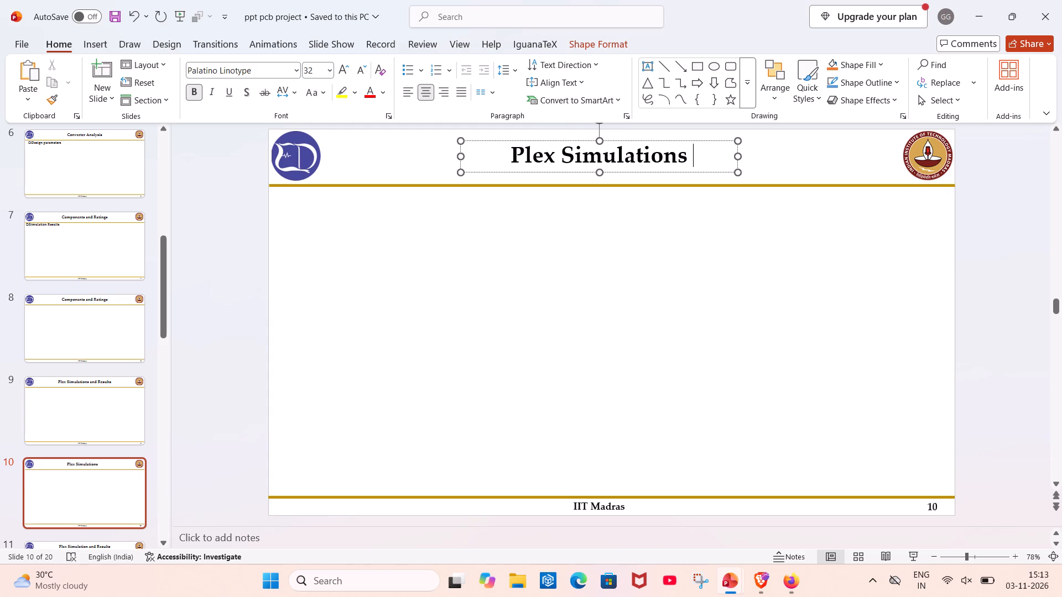
pyautogui.write('and')
pyautogui.press('space')
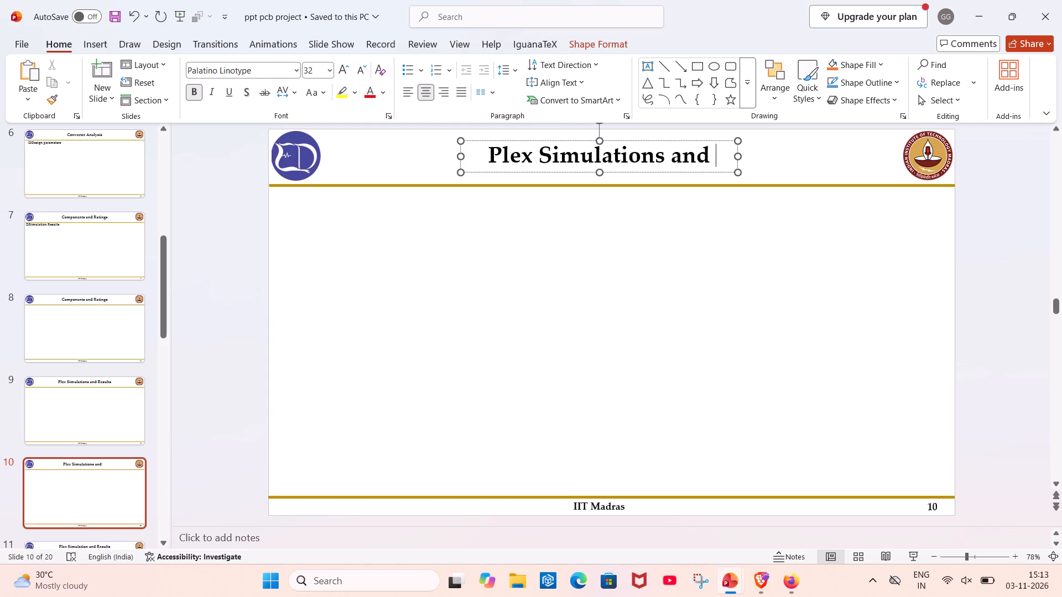
pyautogui.write('Reul')
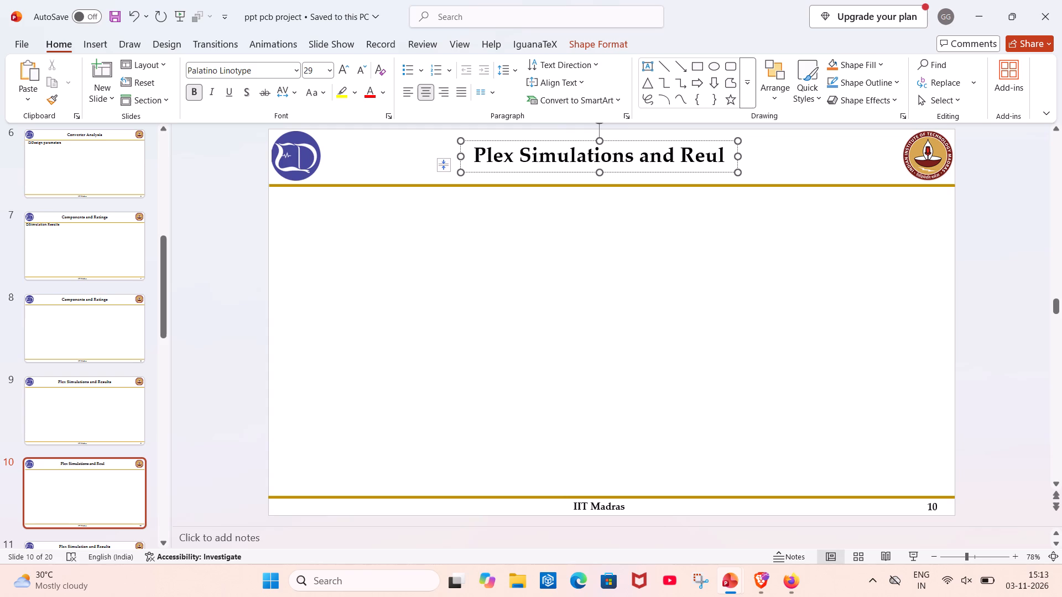
pyautogui.write('ts')
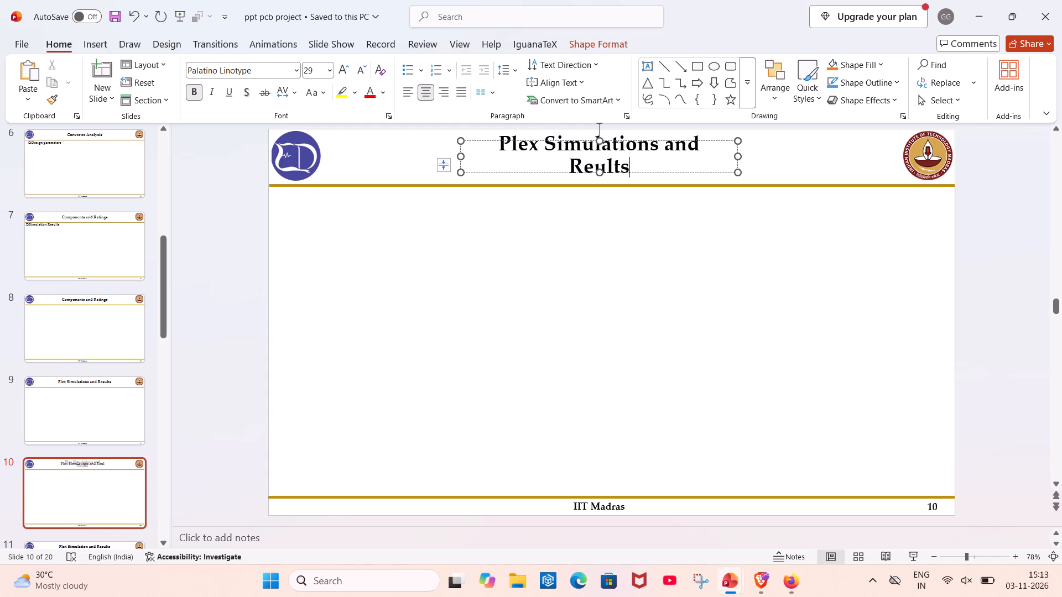
pyautogui.click(591, 166)
pyautogui.press('s')
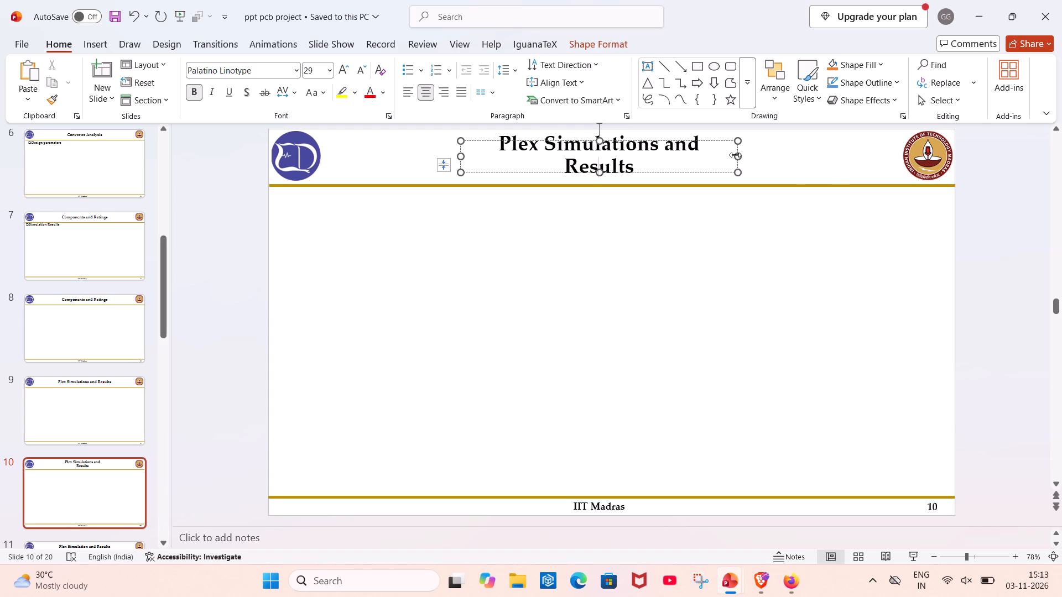
# Widen slide 10's title box on both sides to the full slide width so the title fits on one line.
pyautogui.moveTo(735, 155); pyautogui.dragTo(954, 148)
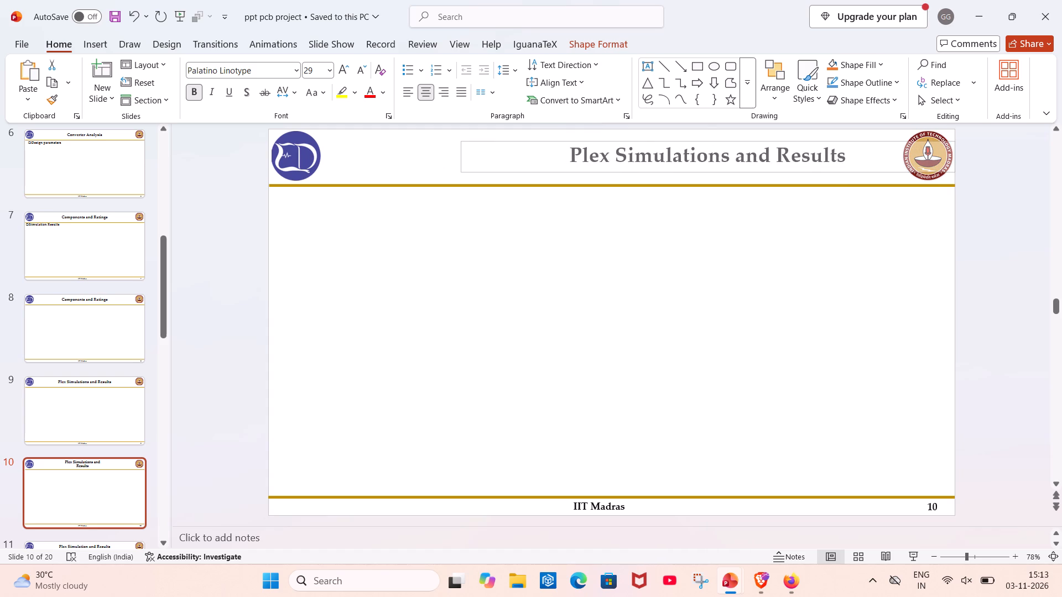
pyautogui.moveTo(954, 148); pyautogui.dragTo(955, 149)
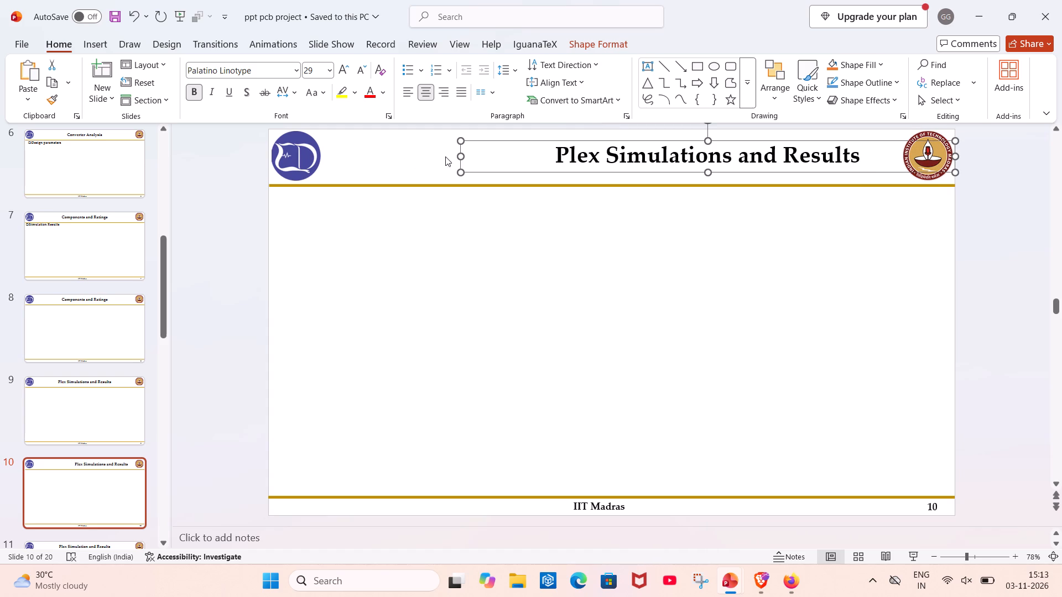
pyautogui.moveTo(461, 156); pyautogui.dragTo(272, 169)
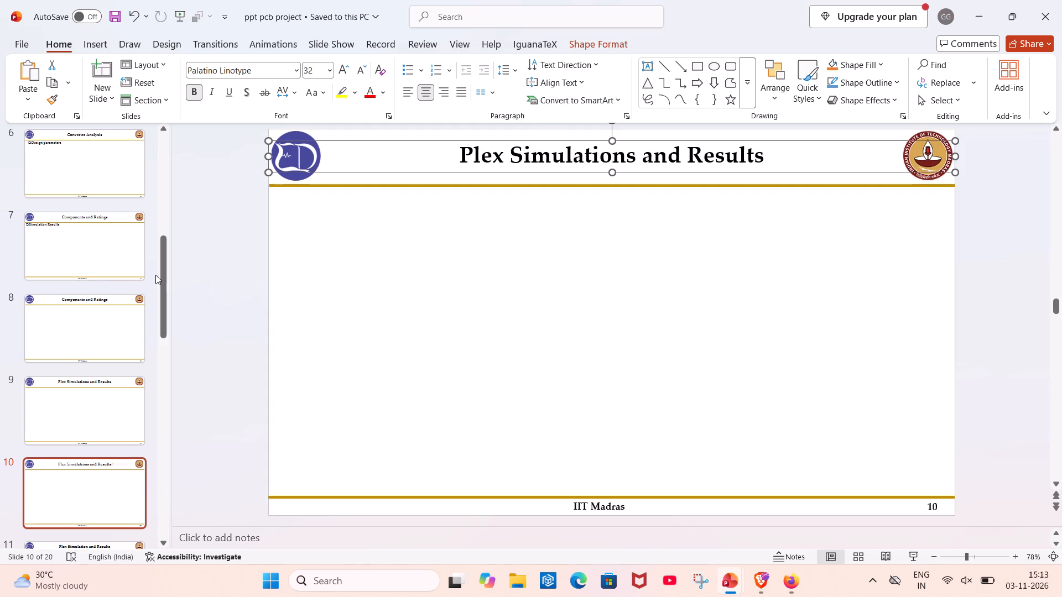
# Review slides 6 to 11 to compare their titles and title alignment.
pyautogui.click(49, 314)
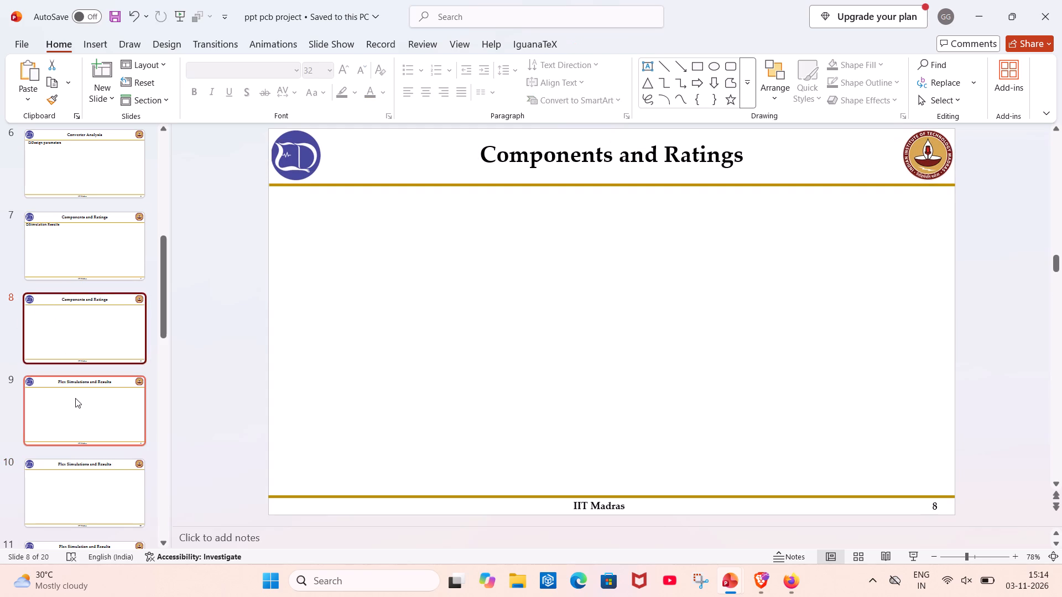
pyautogui.click(75, 398)
pyautogui.scroll(-1, 75, 398)
pyautogui.click(80, 433)
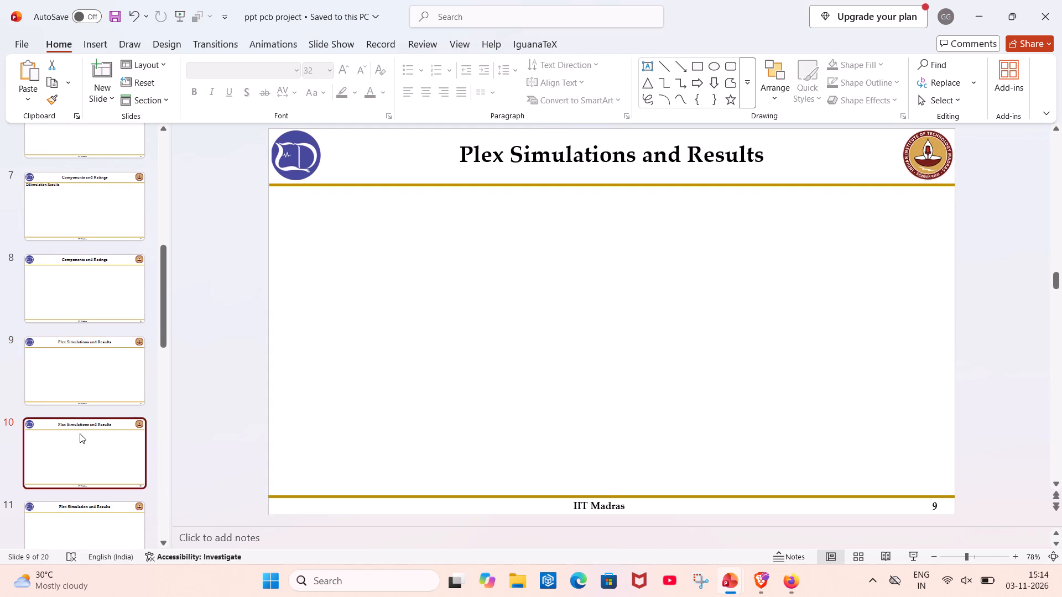
pyautogui.scroll(-1, 80, 433)
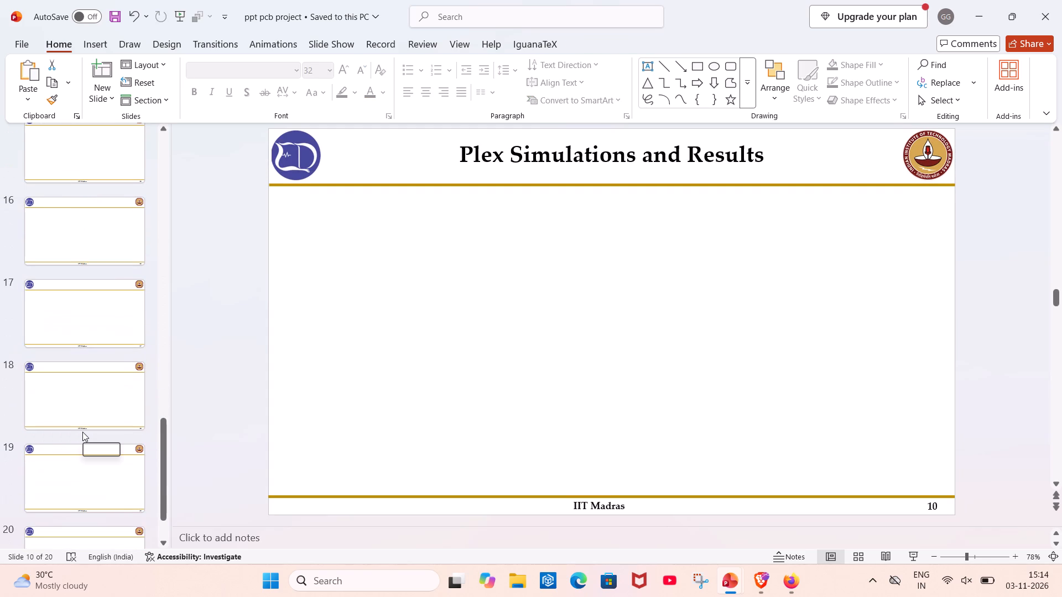
pyautogui.press('Up')
pyautogui.press('Up')
pyautogui.press('Up')
pyautogui.press('Down')
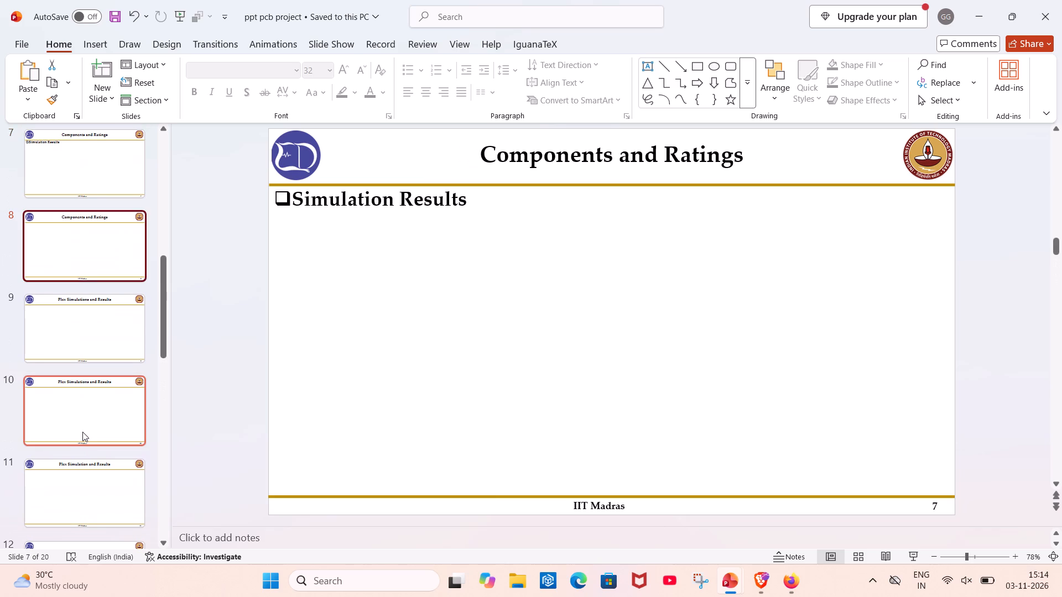
pyautogui.press('Down')
pyautogui.press('Up')
pyautogui.press('Up')
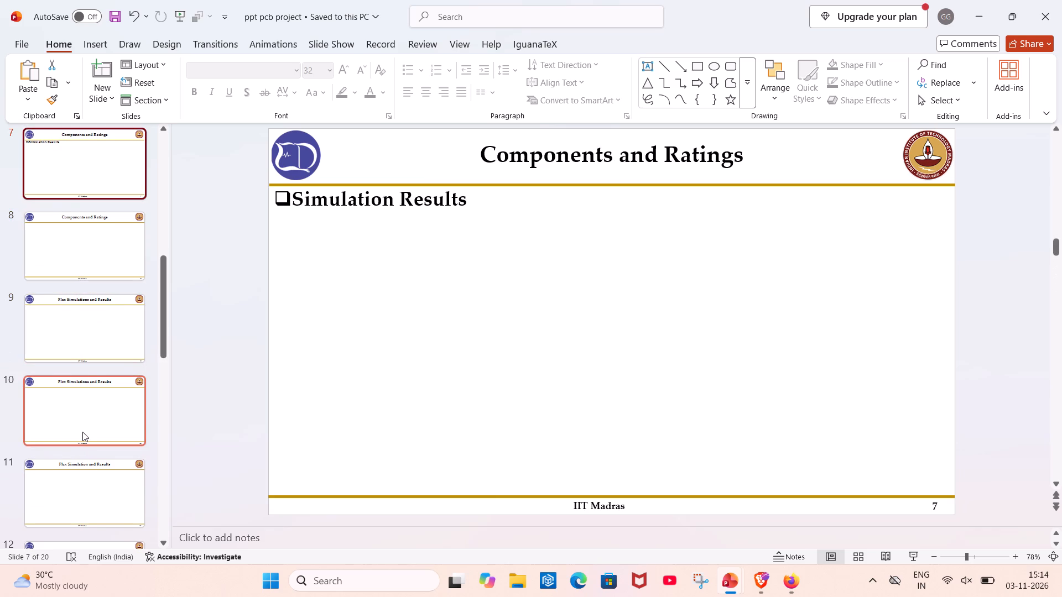
pyautogui.press('Up')
pyautogui.press('Down')
pyautogui.press('Down')
pyautogui.press('Down')
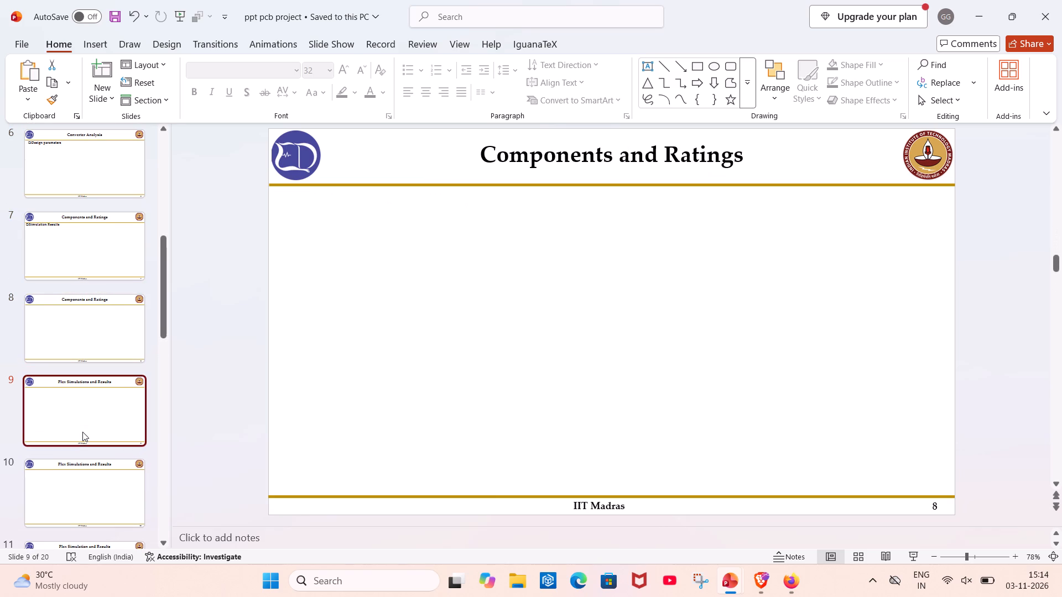
pyautogui.press('Down')
pyautogui.press('Down')
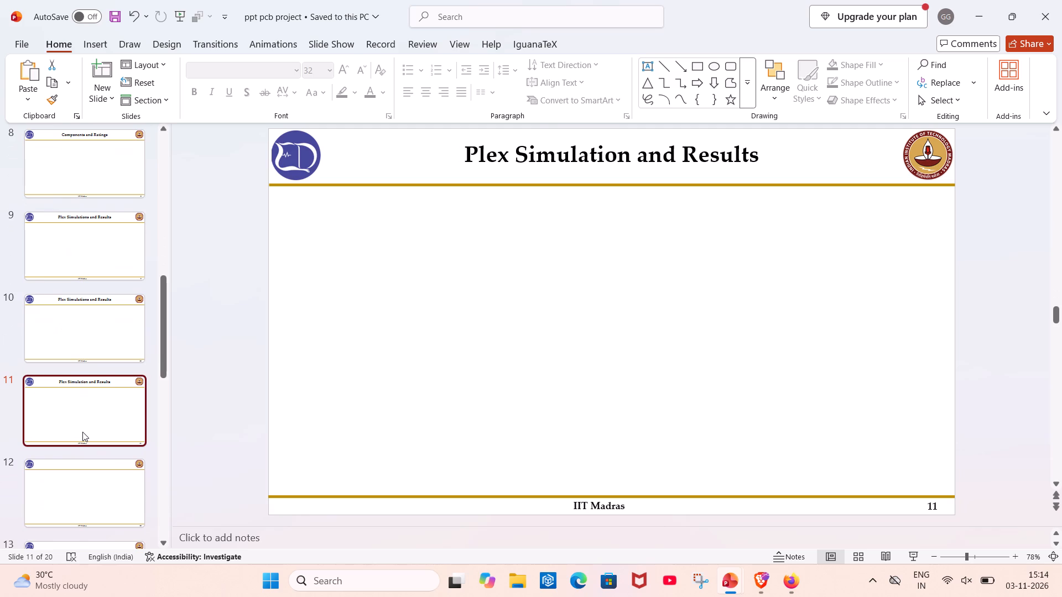
pyautogui.click(109, 382)
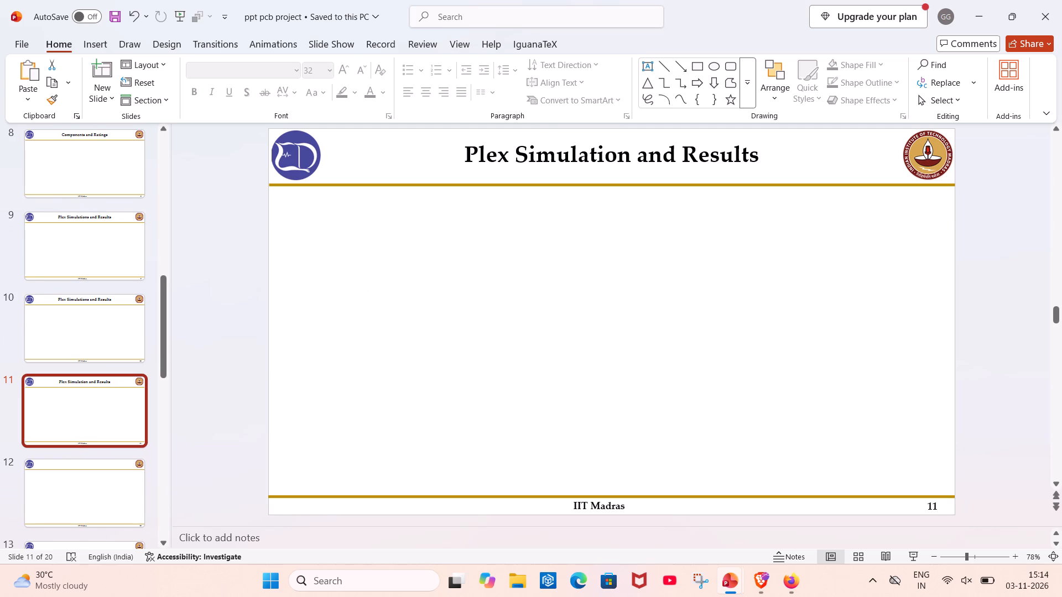
# Copy "GAN HEMTS AND CASCODE GAN" from the outline on slide 2 and paste it as slide 12's title.
pyautogui.scroll(20, 429, 231)
pyautogui.scroll(11, 429, 231)
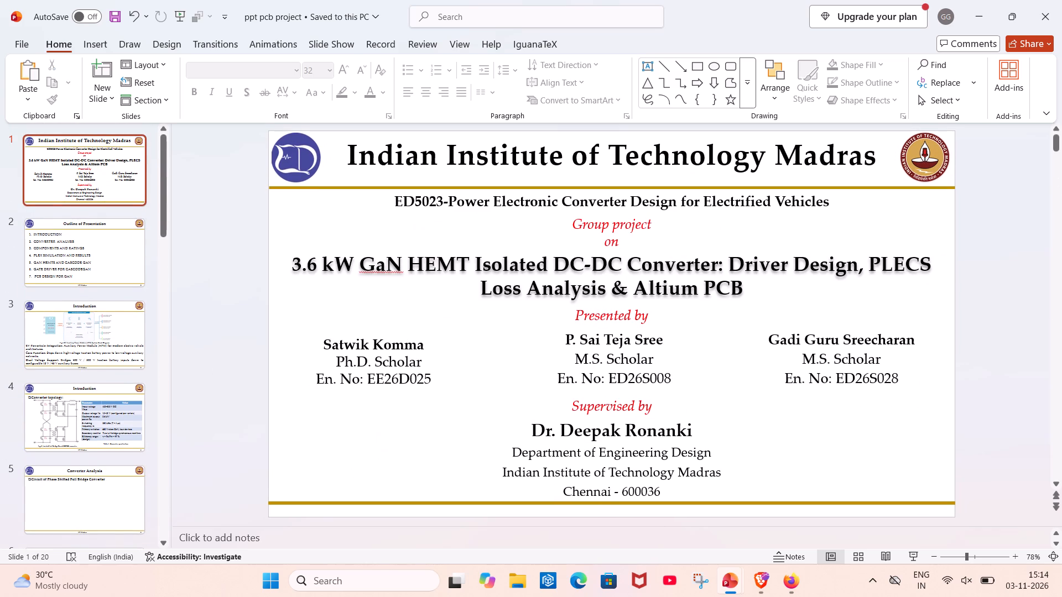
pyautogui.press('Down')
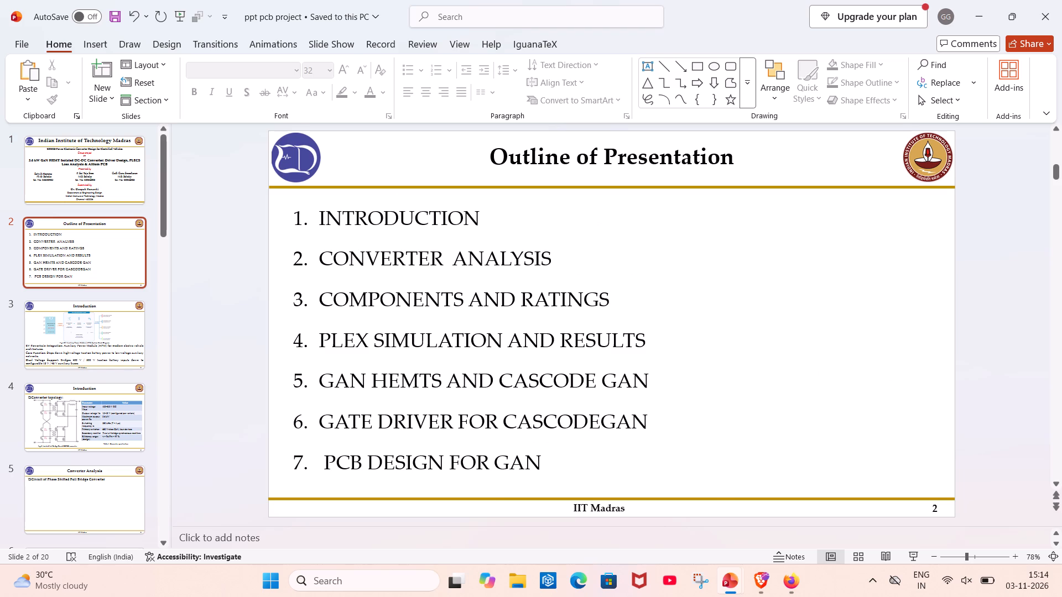
pyautogui.moveTo(322, 384); pyautogui.dragTo(554, 389)
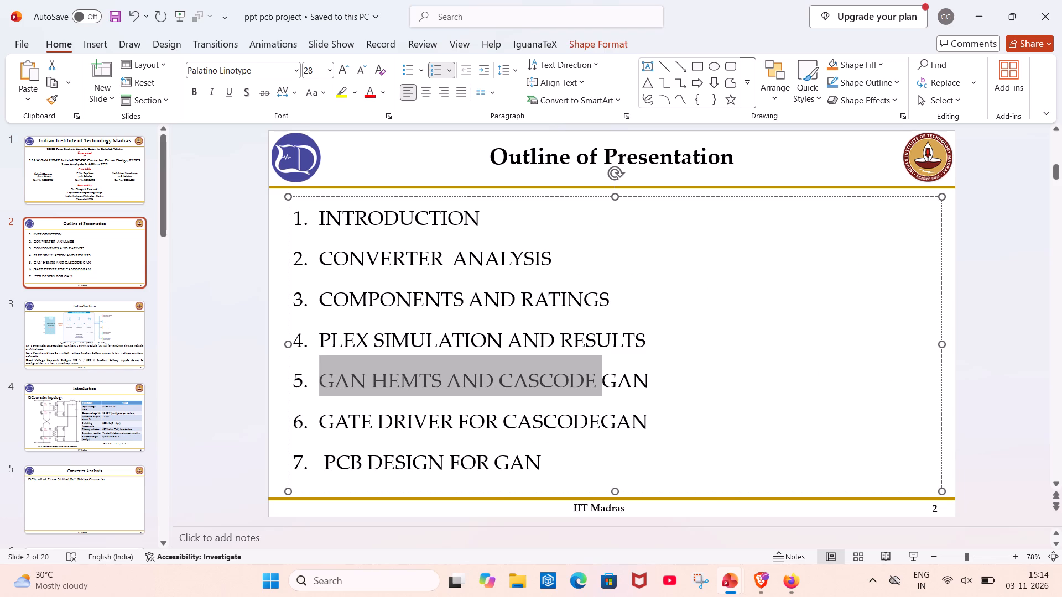
pyautogui.moveTo(554, 389); pyautogui.dragTo(649, 383)
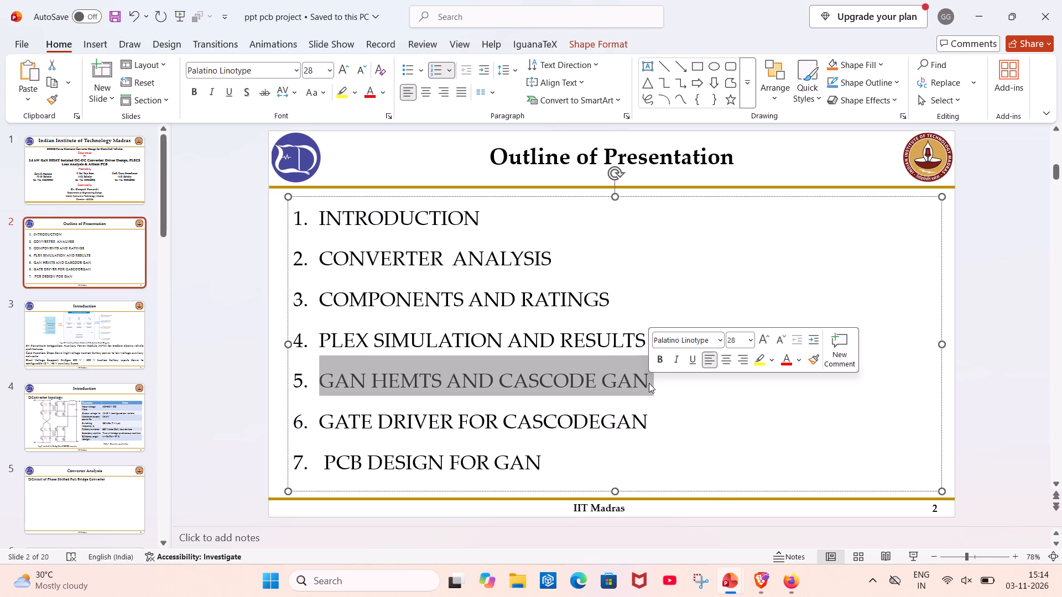
pyautogui.hotkey('ctrl', 'c')
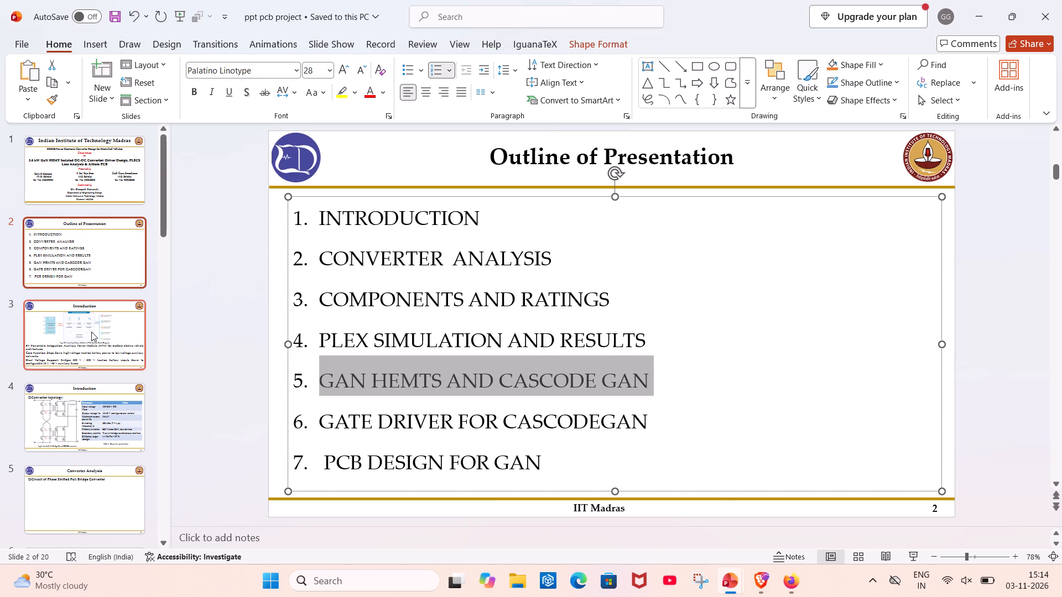
pyautogui.scroll(-2, 91, 332)
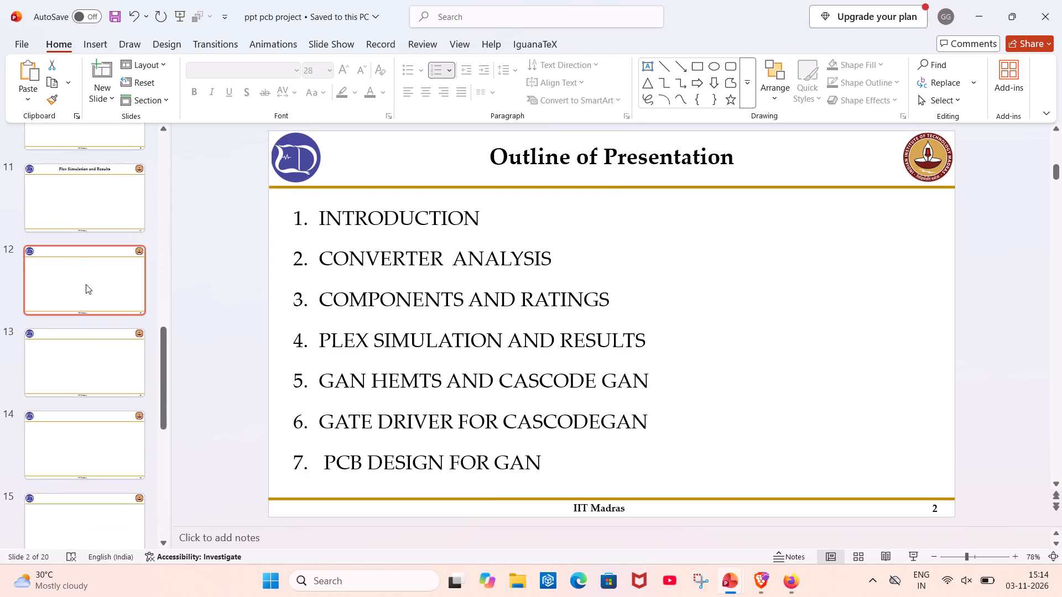
pyautogui.click(91, 211)
pyautogui.click(76, 276)
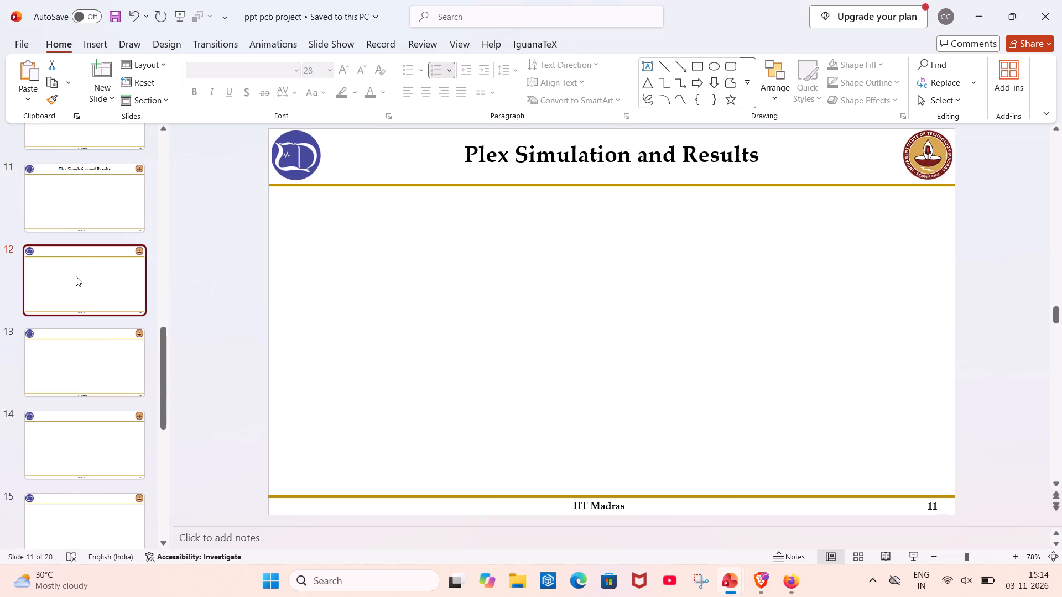
pyautogui.click(586, 163)
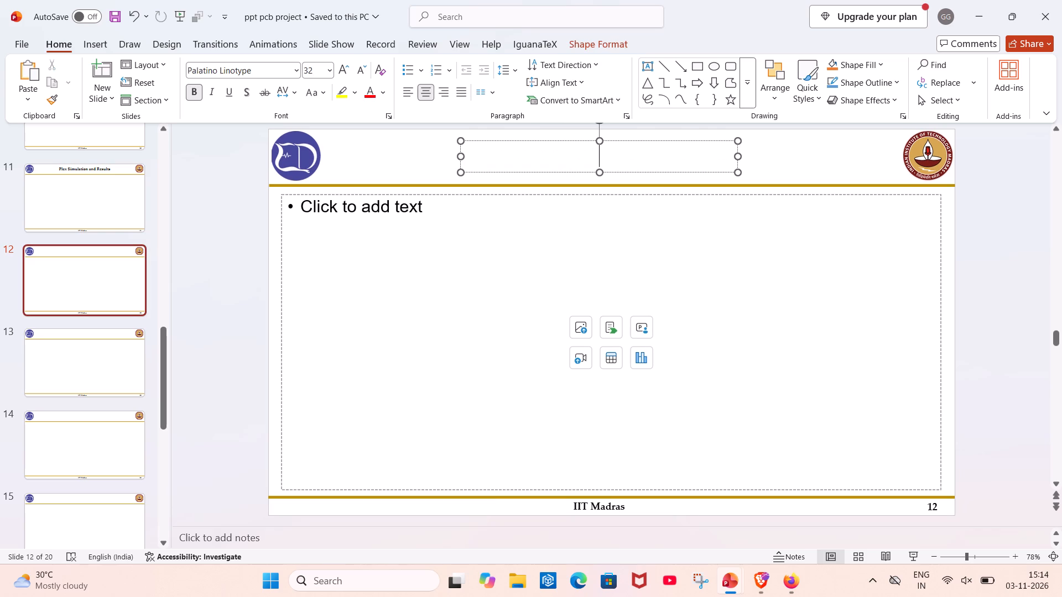
pyautogui.hotkey('ctrl', 'v')
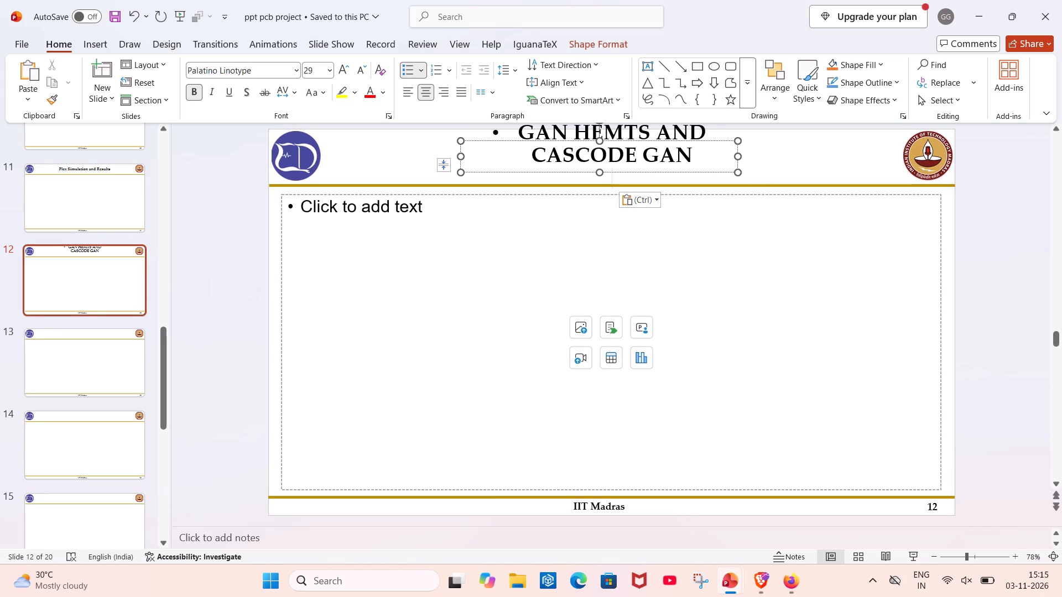
# Widen slide 12's title box on both sides to the full slide width so the title fits on one line.
pyautogui.moveTo(740, 159); pyautogui.dragTo(888, 164)
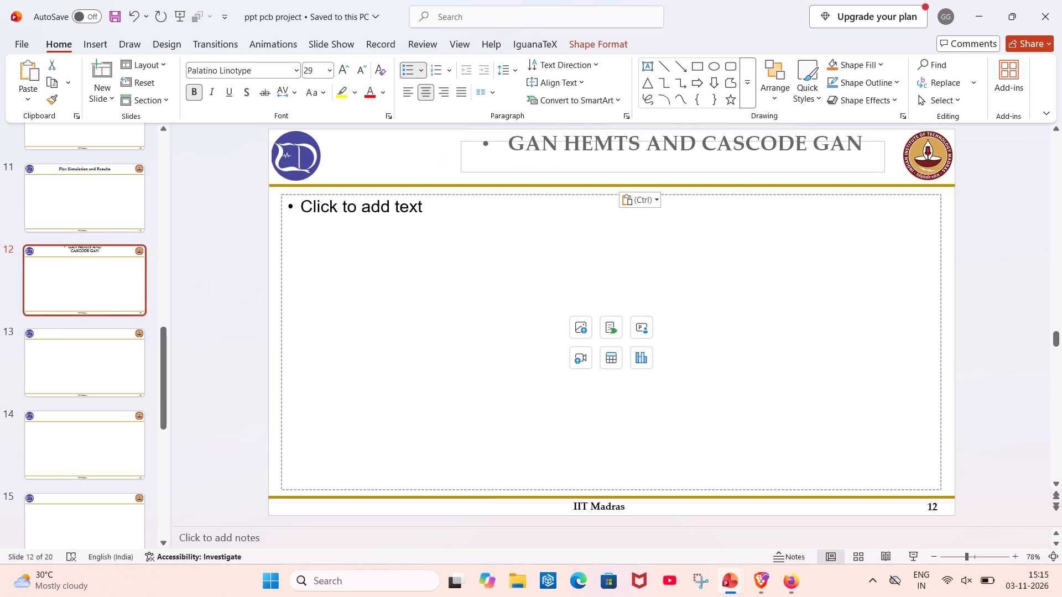
pyautogui.moveTo(888, 164); pyautogui.dragTo(950, 155)
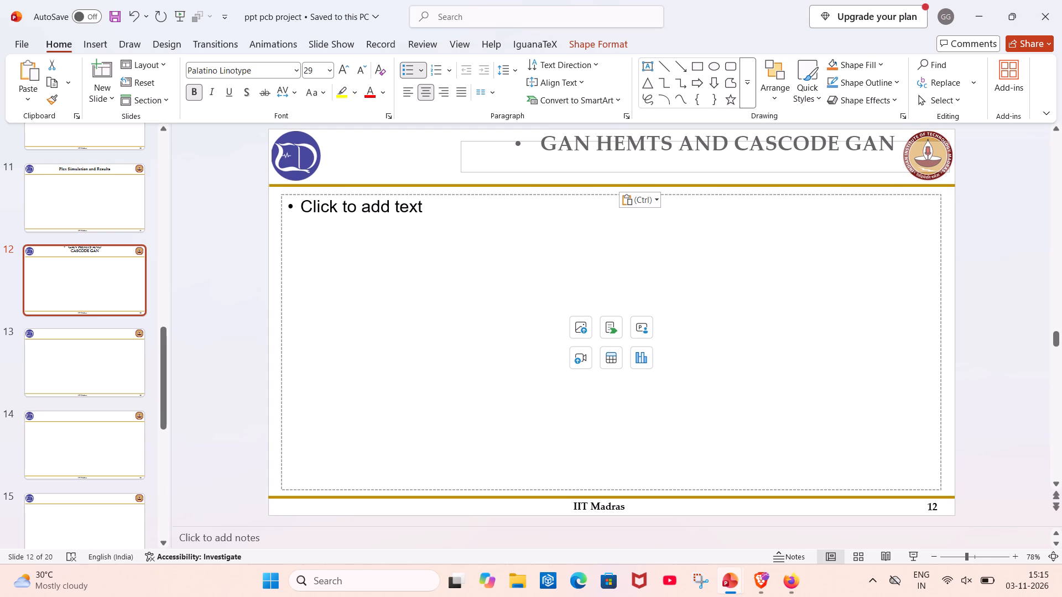
pyautogui.moveTo(950, 155); pyautogui.dragTo(954, 156)
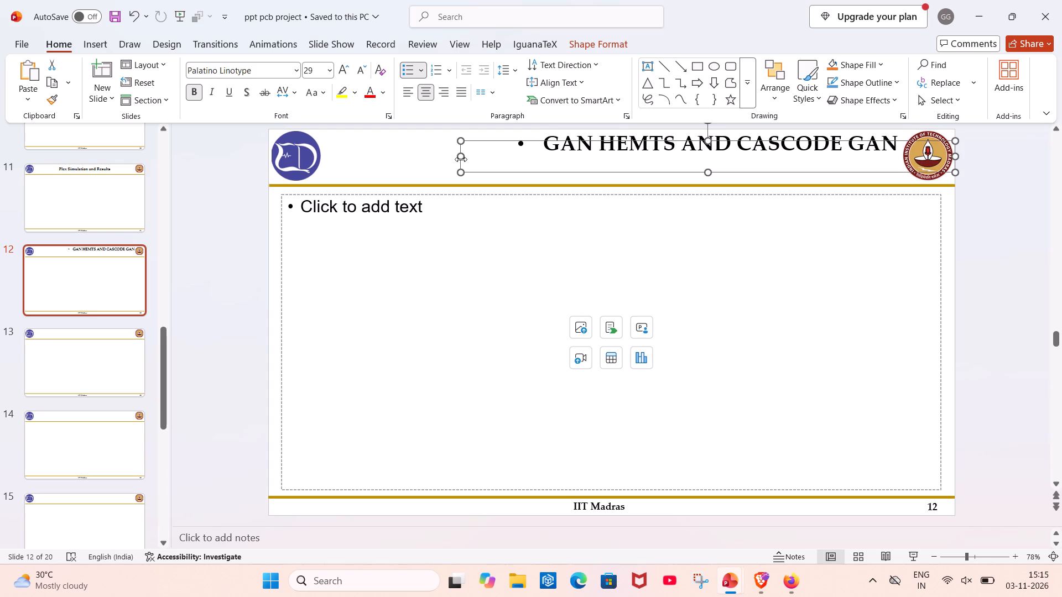
pyautogui.moveTo(461, 159); pyautogui.dragTo(272, 182)
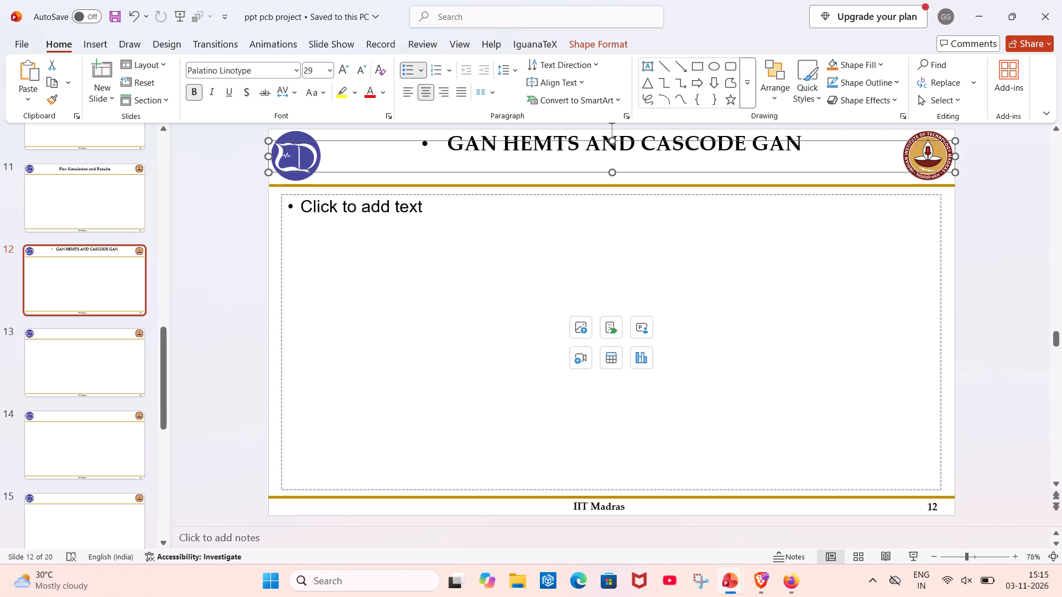
# Remove the bullet in front of slide 12's title.
pyautogui.click(431, 149)
pyautogui.press('BackSpace')
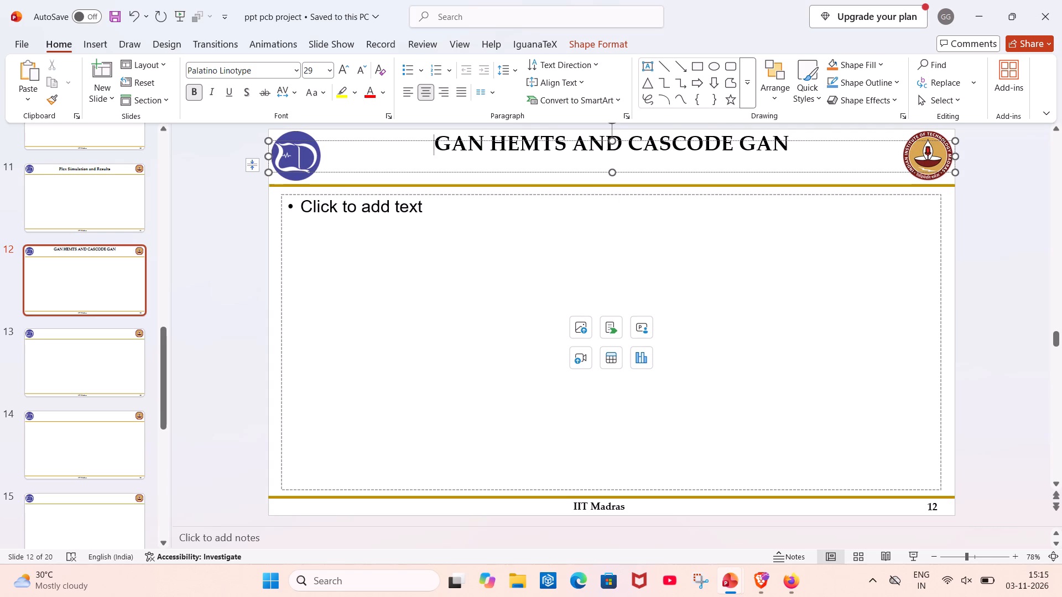
# Move slide 12's title box down slightly so the title sits vertically centred between the two logos.
pyautogui.click(561, 144)
pyautogui.press('Down')
pyautogui.press('Down')
pyautogui.press('Up')
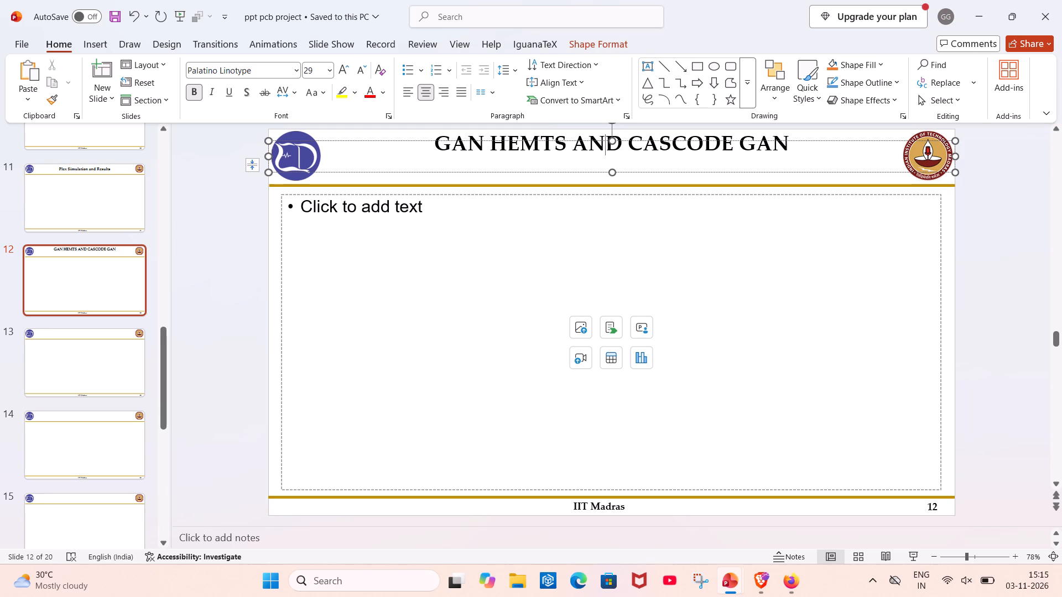
pyautogui.click(754, 146)
pyautogui.moveTo(641, 171); pyautogui.dragTo(641, 188)
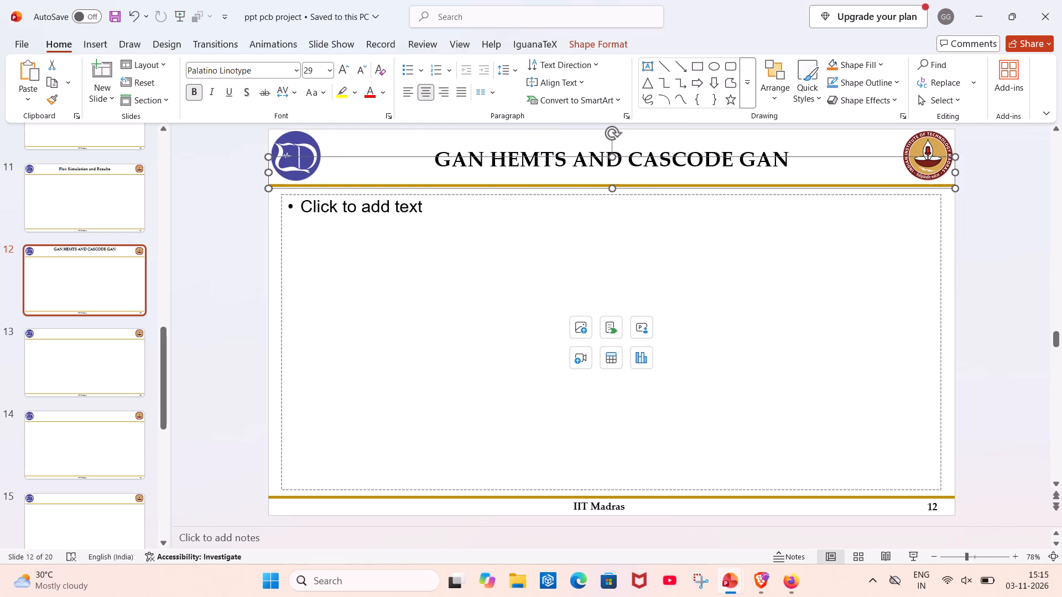
pyautogui.click(962, 184)
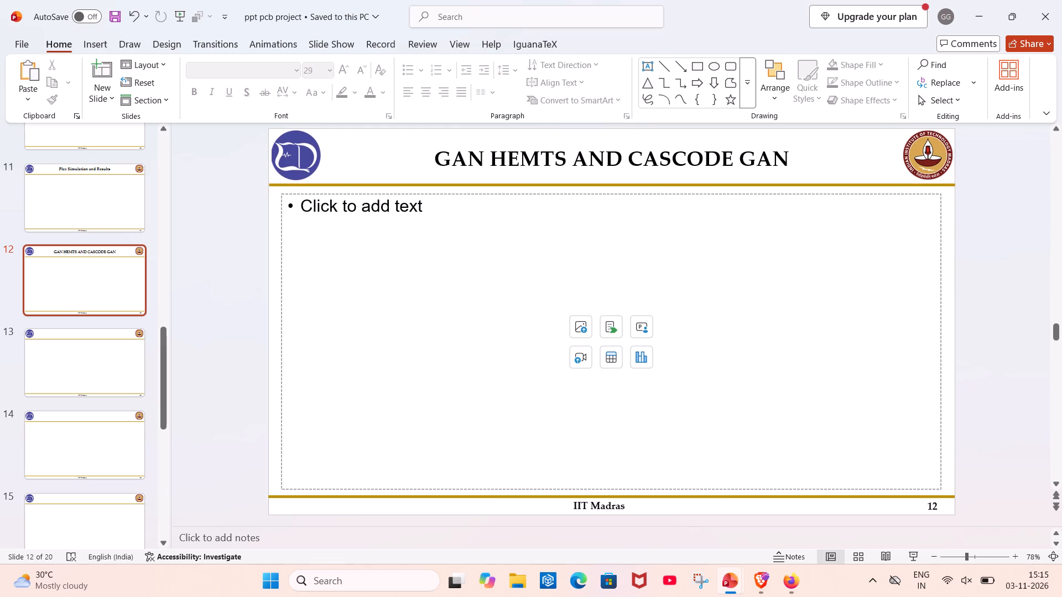
# Widen slide 13's empty title box on both sides to the full slide width.
pyautogui.click(42, 358)
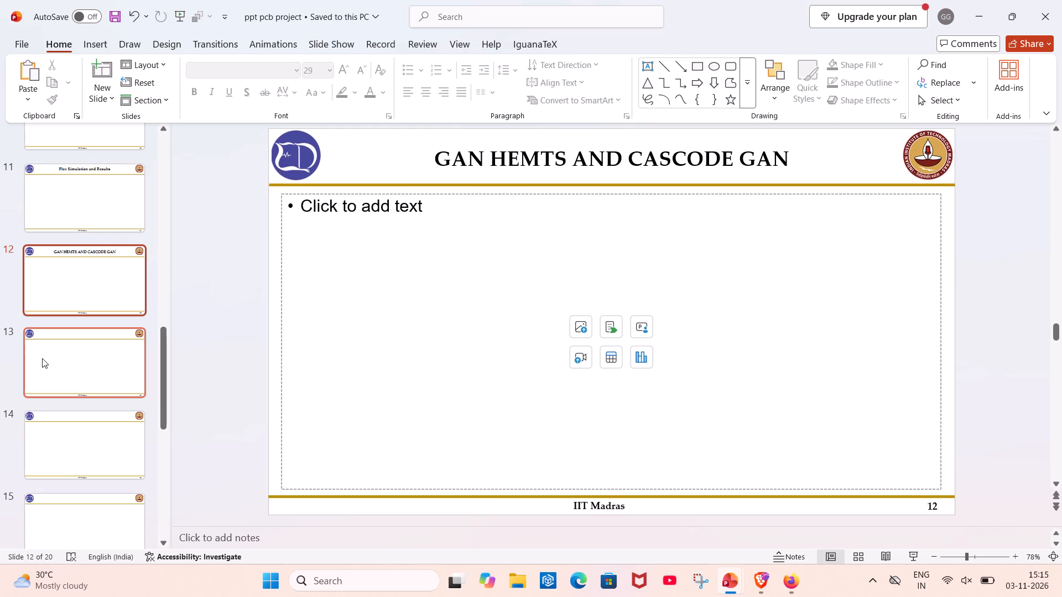
pyautogui.click(503, 156)
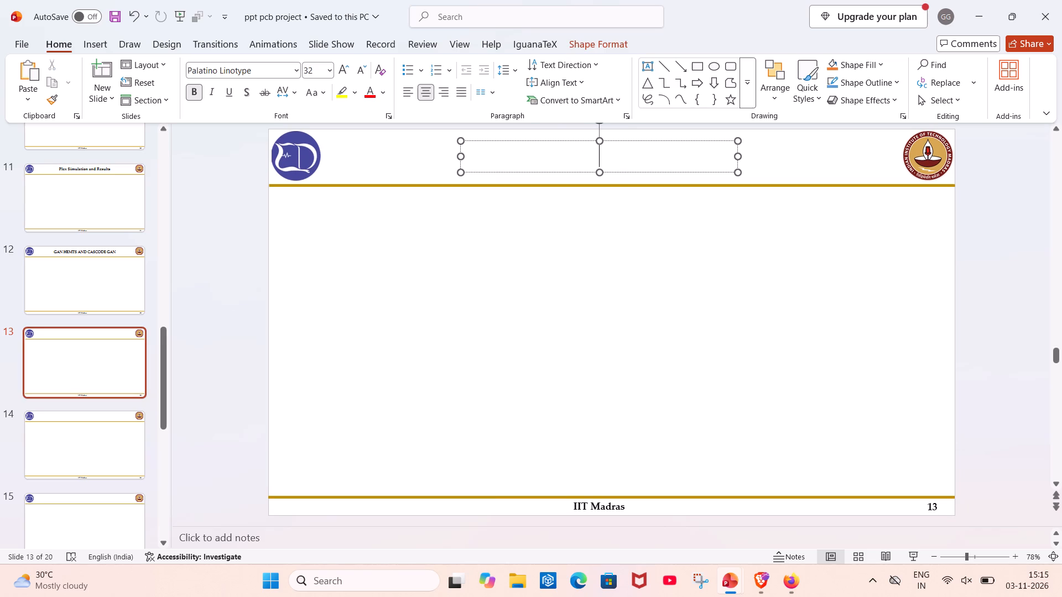
pyautogui.moveTo(461, 155); pyautogui.dragTo(298, 176)
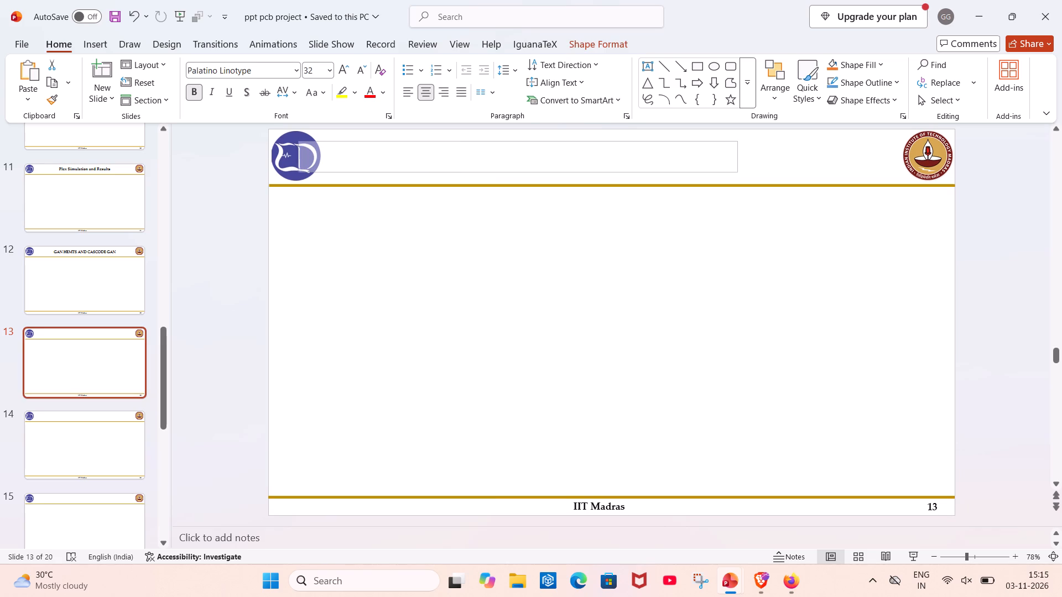
pyautogui.moveTo(298, 176); pyautogui.dragTo(268, 172)
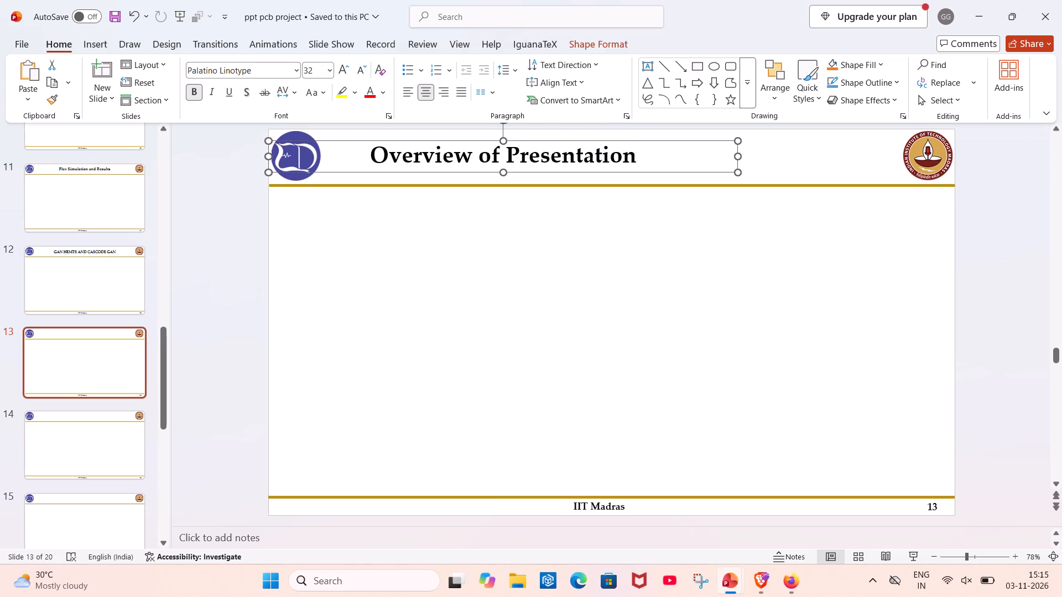
pyautogui.moveTo(742, 155); pyautogui.dragTo(858, 178)
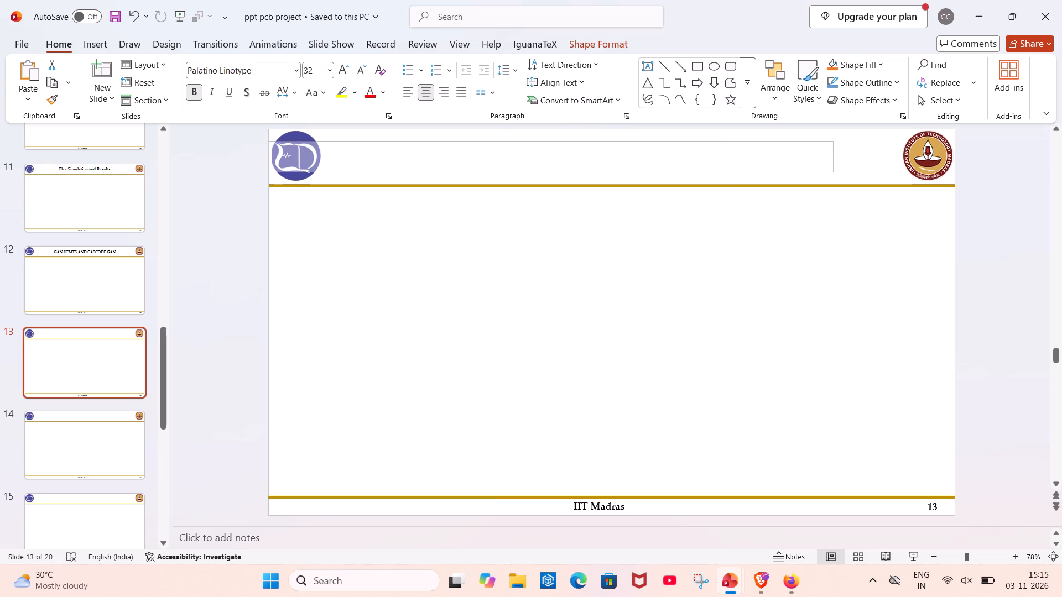
pyautogui.moveTo(858, 178); pyautogui.dragTo(954, 163)
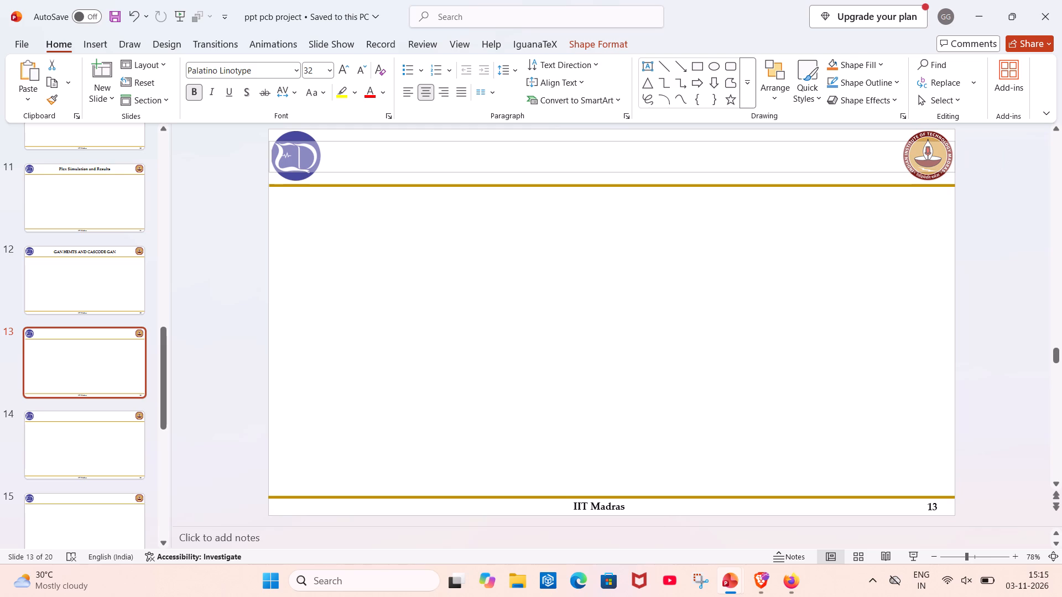
pyautogui.moveTo(954, 163); pyautogui.dragTo(953, 163)
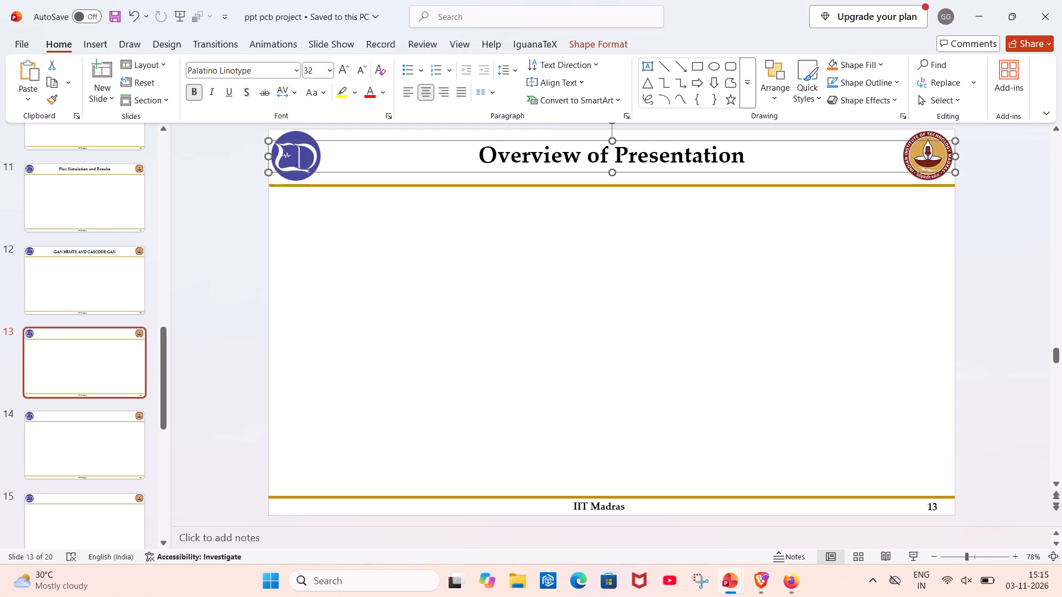
# Paste the copied title "GAN HEMTS AND CASCODE GAN" into slide 13's title box and remove its bullet.
pyautogui.click(660, 153)
pyautogui.hotkey('ctrl', 'v')
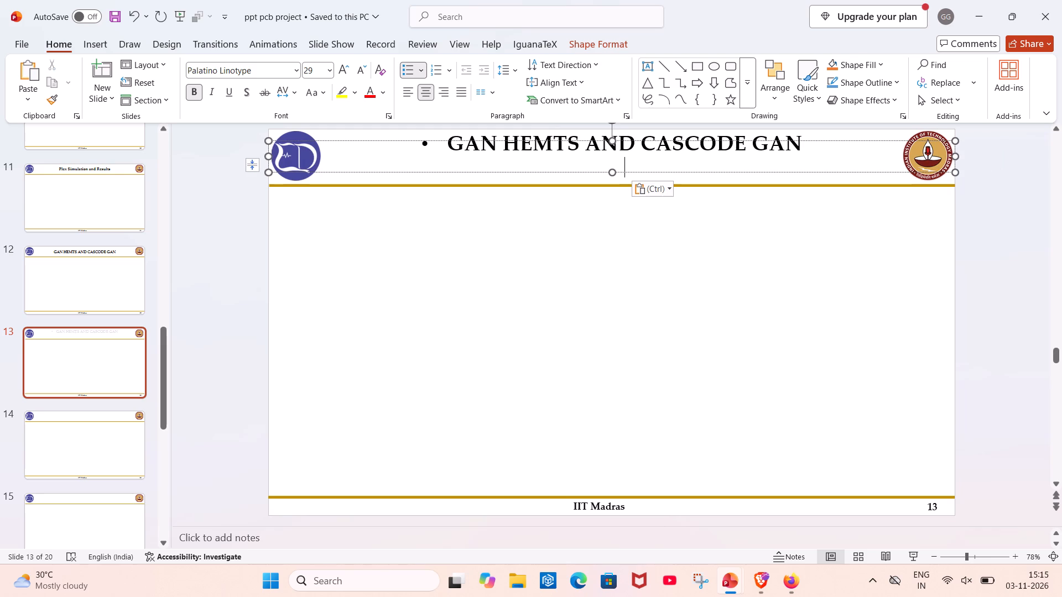
pyautogui.click(447, 144)
pyautogui.press('BackSpace')
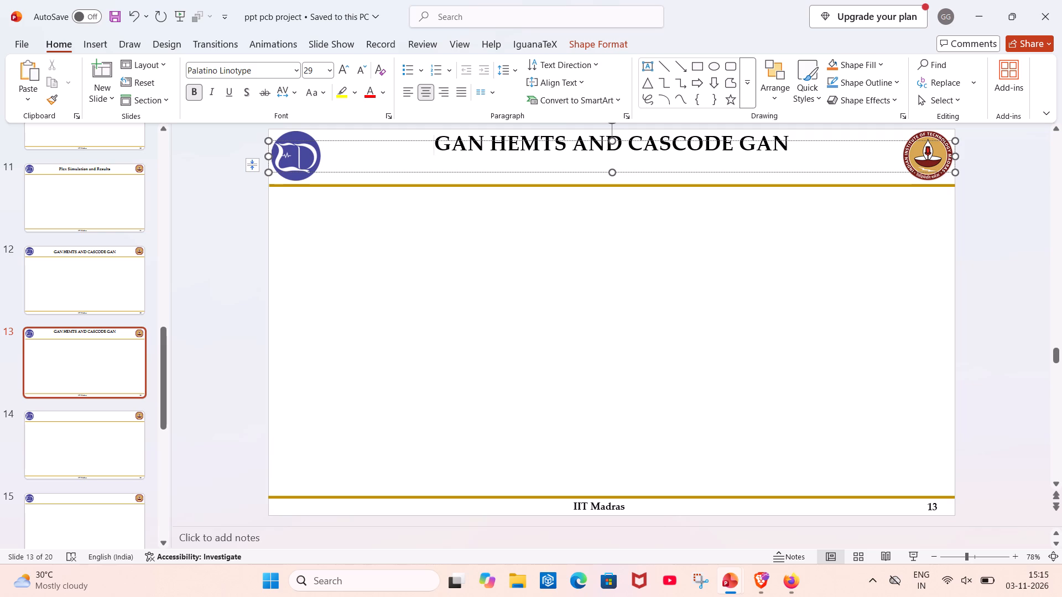
# Move slide 13's title box down slightly so the title sits level with the two logos above the gold line.
pyautogui.moveTo(568, 172); pyautogui.dragTo(571, 185)
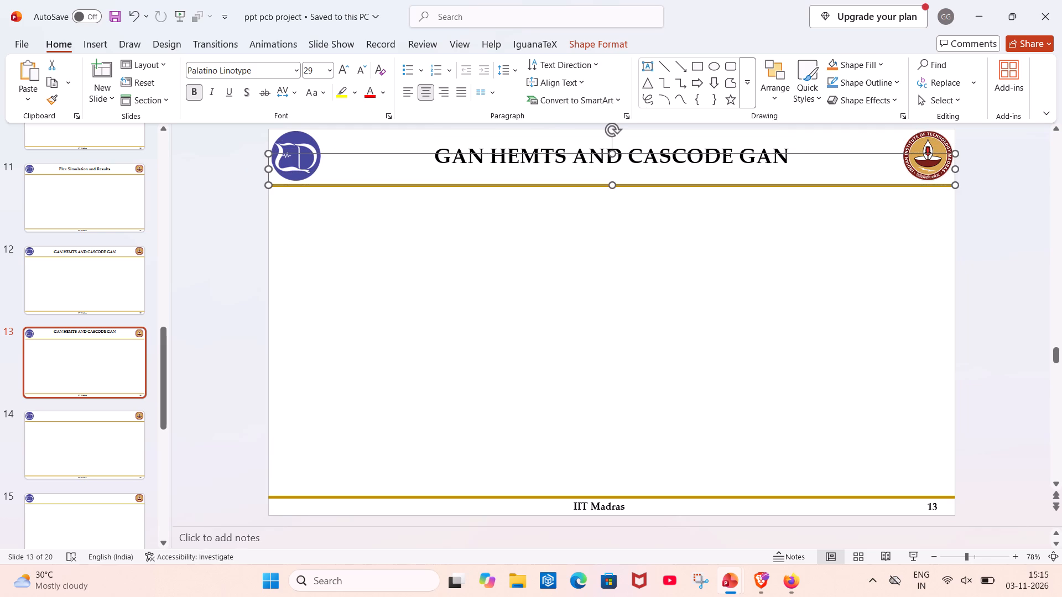
pyautogui.click(970, 200)
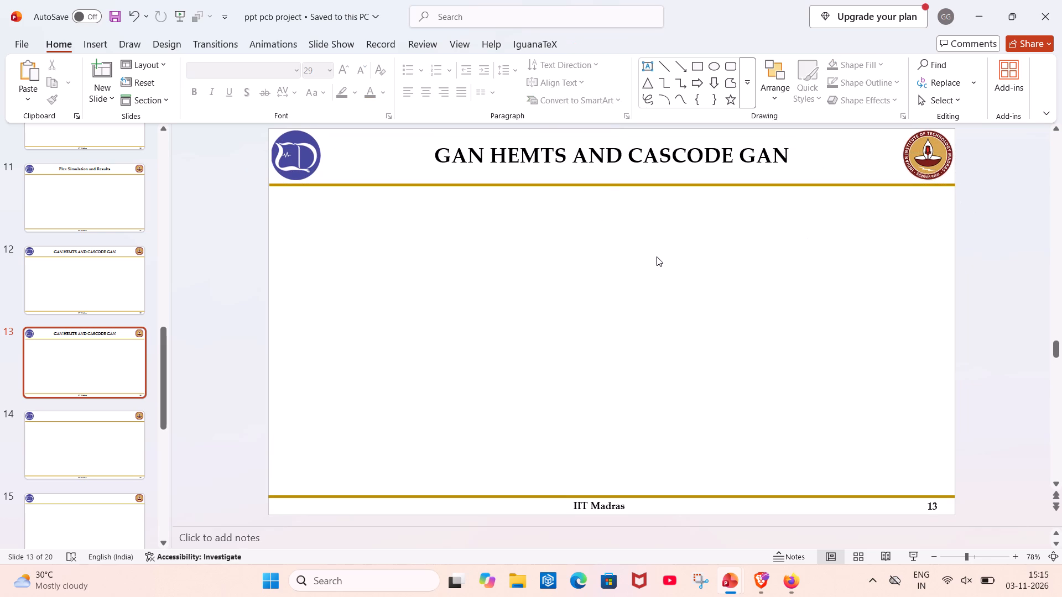
# Flip between slides 12 and 13 to compare the vertical alignment of their titles.
pyautogui.press('Up')
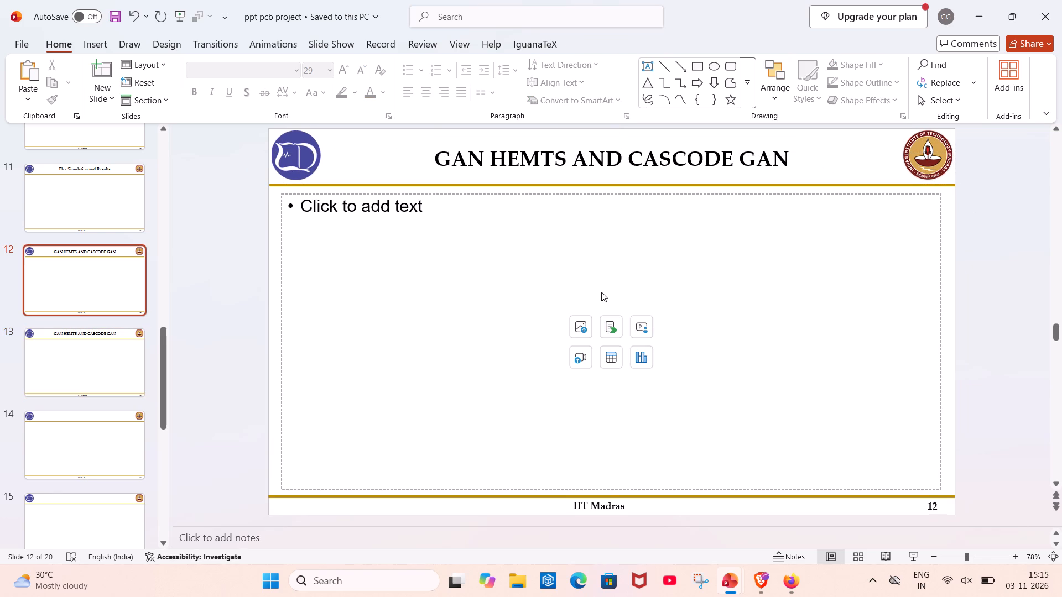
pyautogui.press('Down')
pyautogui.press('Up')
pyautogui.press('Down')
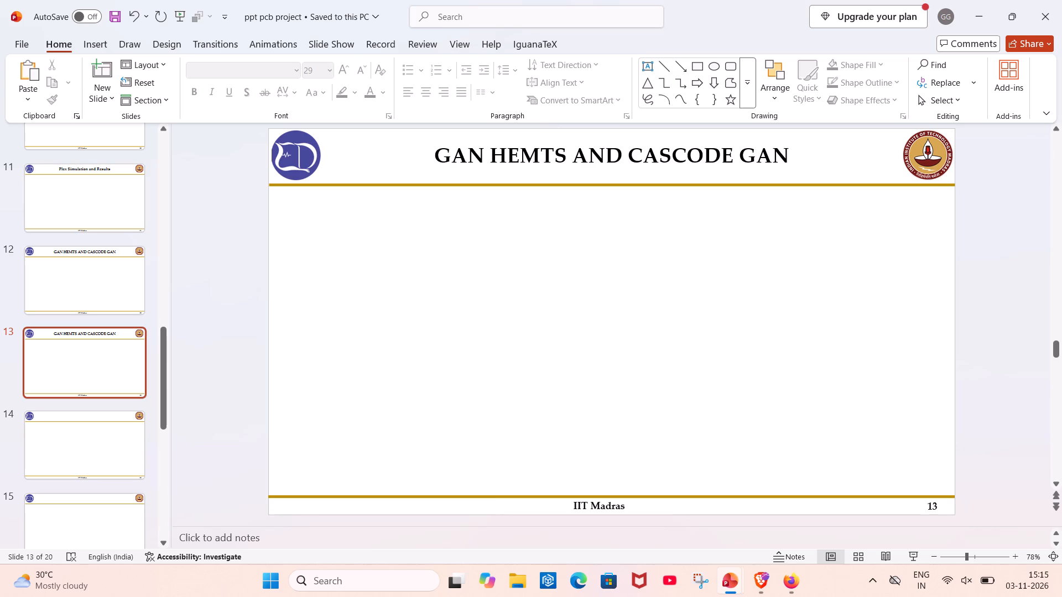
pyautogui.press('Up')
pyautogui.press('Down')
pyautogui.press('Up')
pyautogui.press('Down')
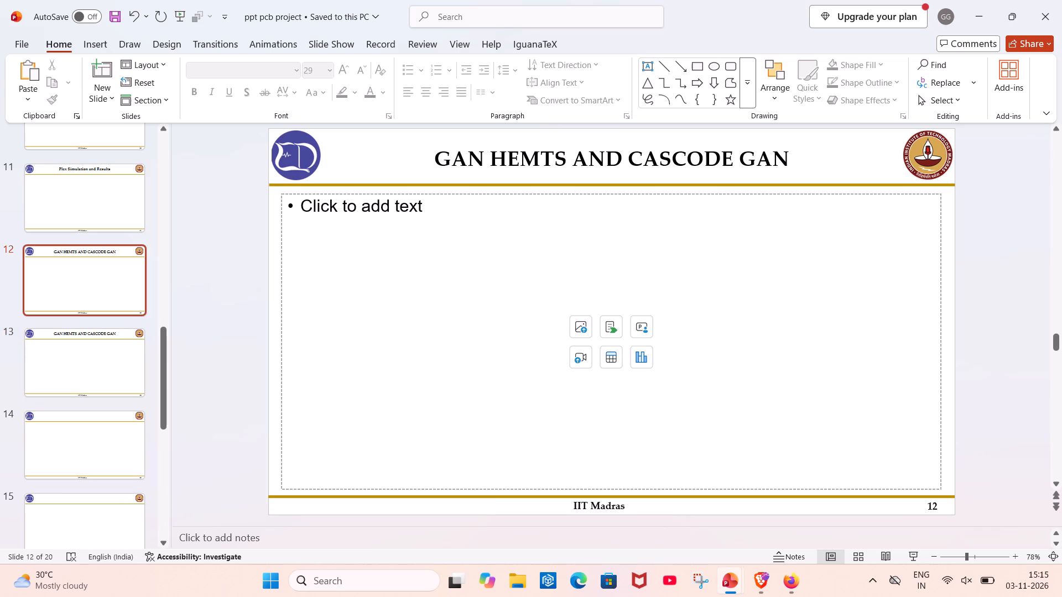
# Move slide 13's title box down slightly and flip between slides 12 and 13 to compare title heights.
pyautogui.click(621, 170)
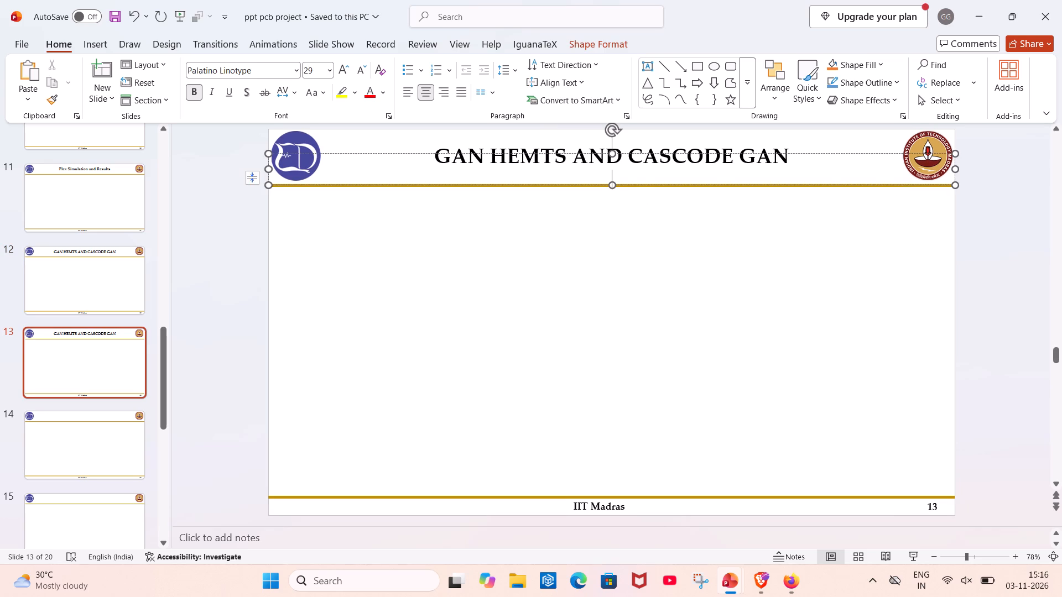
pyautogui.moveTo(646, 186); pyautogui.dragTo(646, 191)
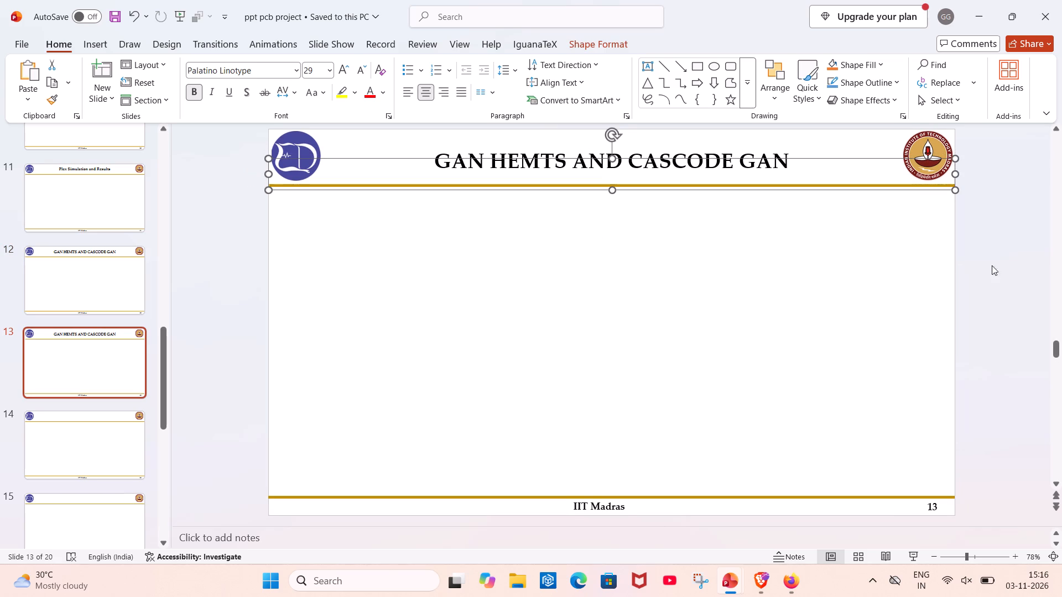
pyautogui.click(1007, 264)
pyautogui.press('Up')
pyautogui.press('Down')
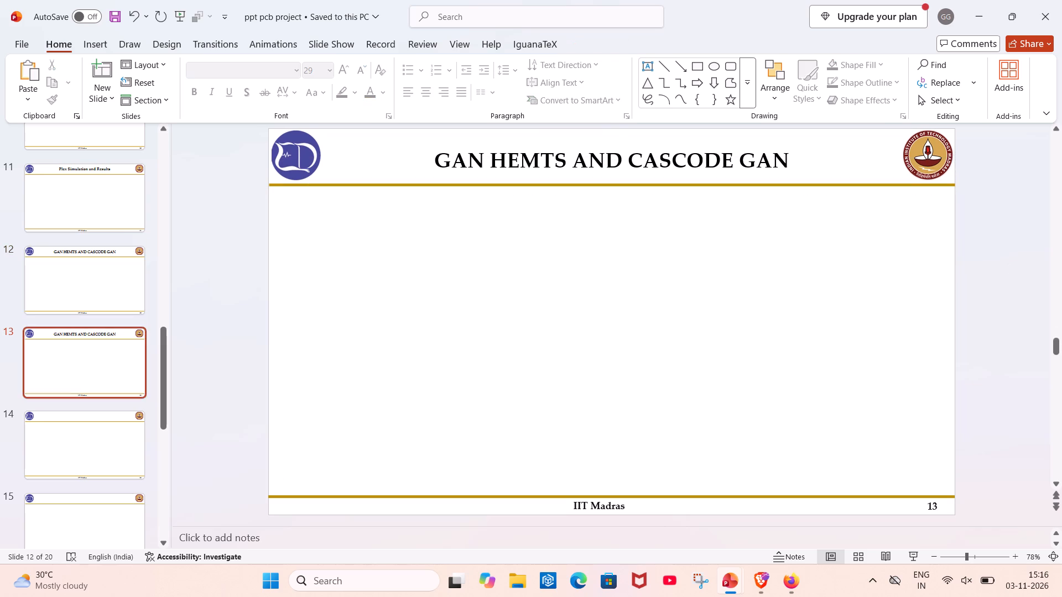
pyautogui.press('Up')
pyautogui.press('Down')
pyautogui.press('Up')
pyautogui.press('Down')
pyautogui.press('Up')
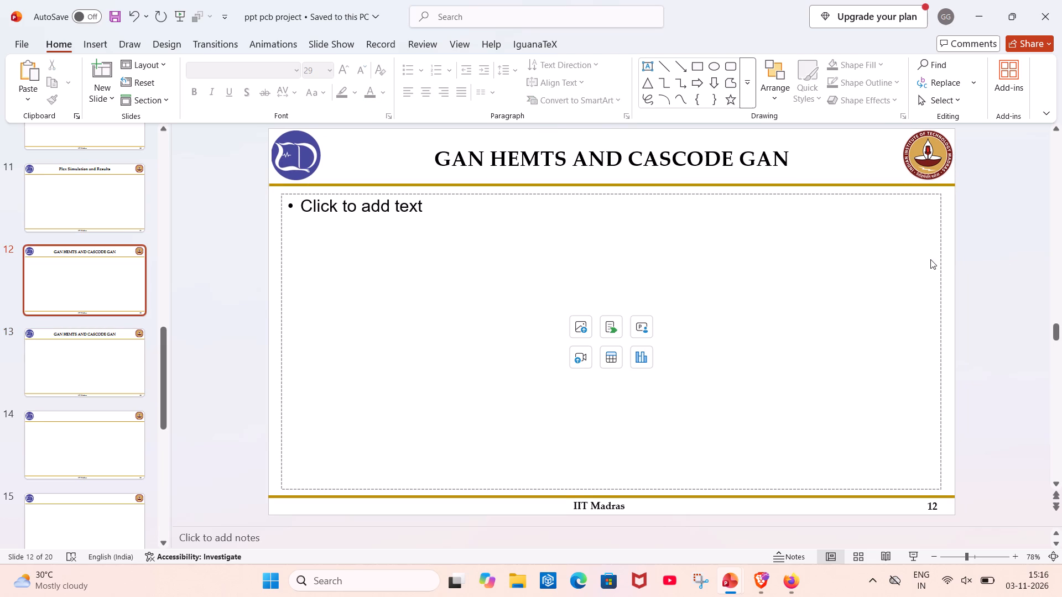
pyautogui.press('Up')
pyautogui.press('Down')
pyautogui.press('Down')
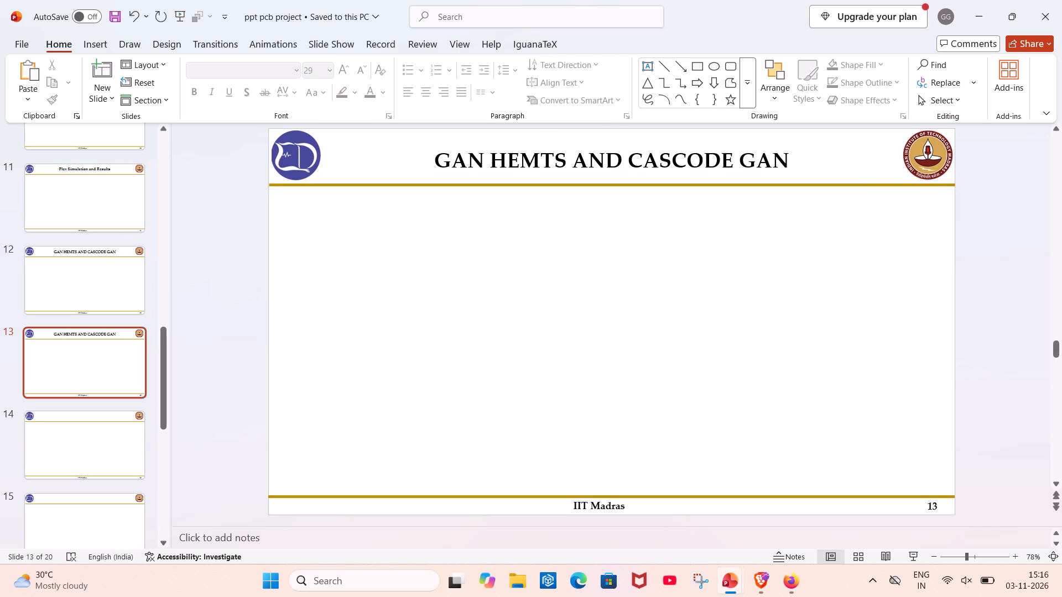
# Move slide 13's title box back up slightly to match slide 12's title height, checking by flipping between both slides.
pyautogui.click(765, 171)
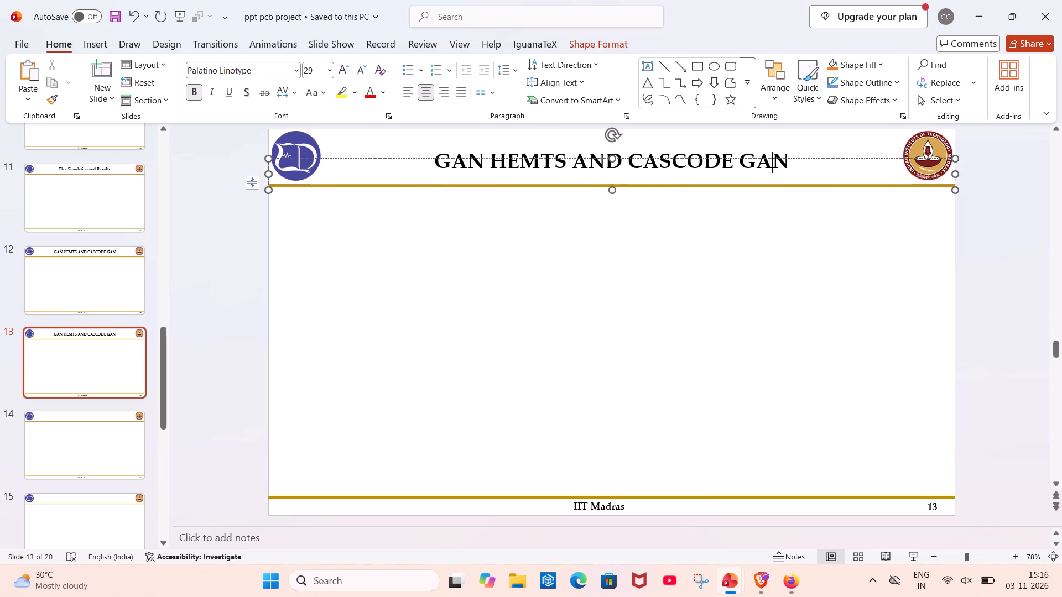
pyautogui.click(790, 158)
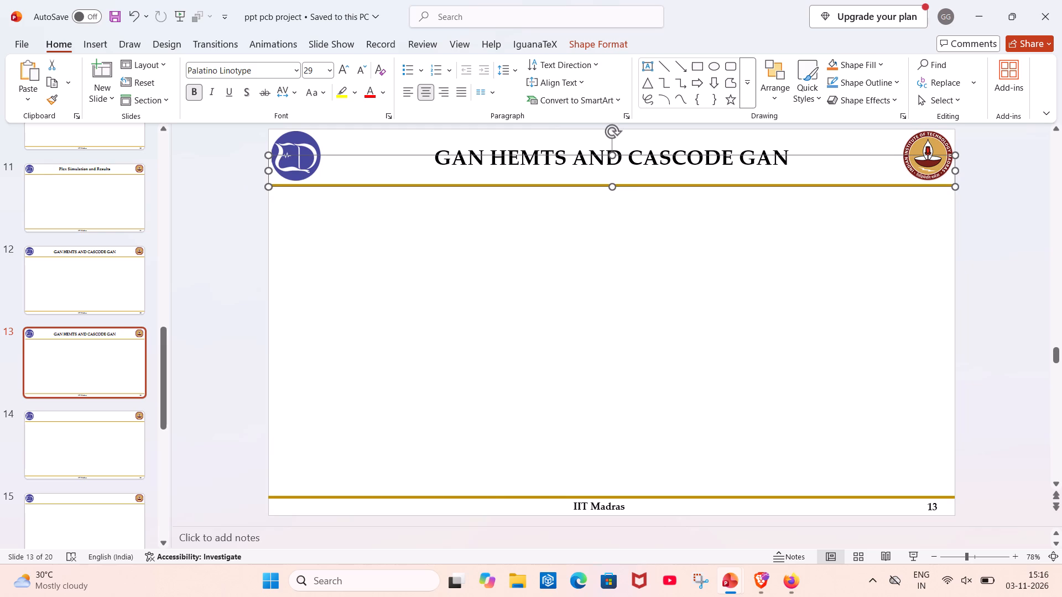
pyautogui.click(981, 232)
pyautogui.press('Up')
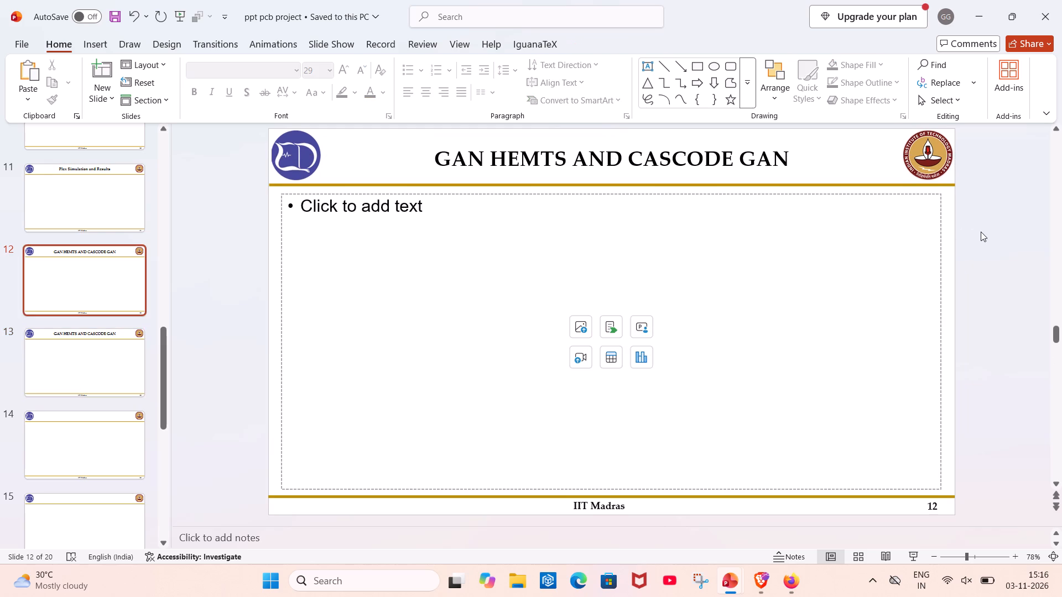
pyautogui.press('Down')
pyautogui.press('Up')
pyautogui.press('Down')
pyautogui.press('Up')
pyautogui.press('Down')
# Copy the outline item "GATE DRIVER FOR CASCODEGAN" from slide 2.
pyautogui.press('Down')
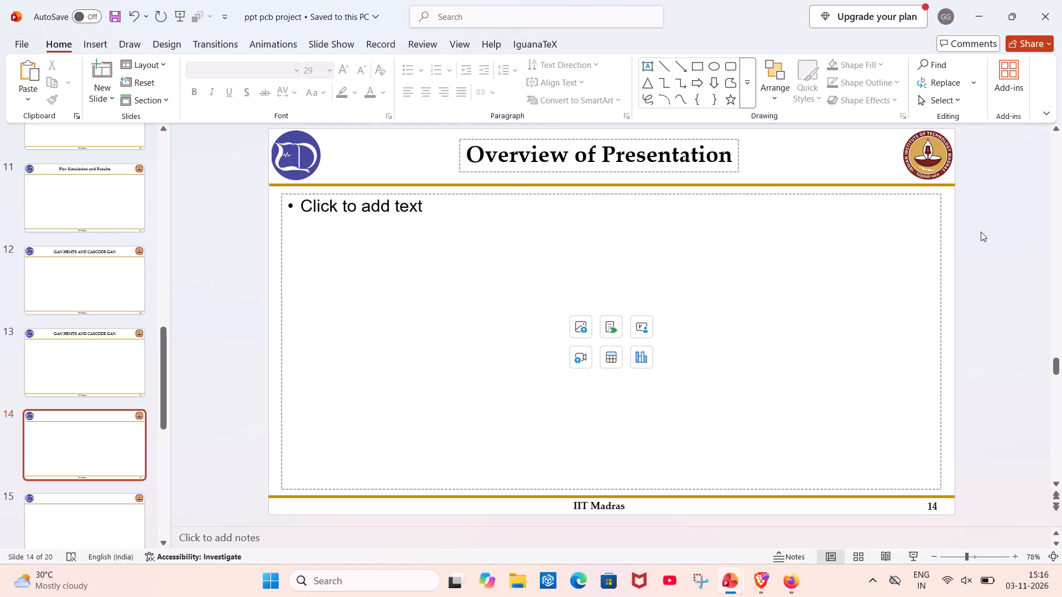
pyautogui.scroll(-1, 304, 415)
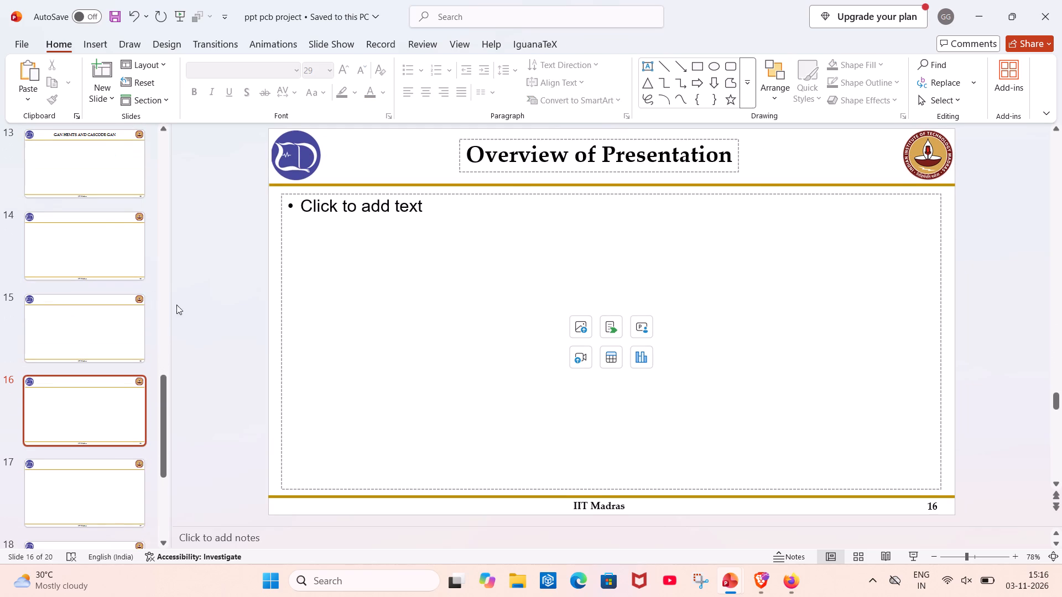
pyautogui.click(89, 252)
pyautogui.scroll(20, 334, 210)
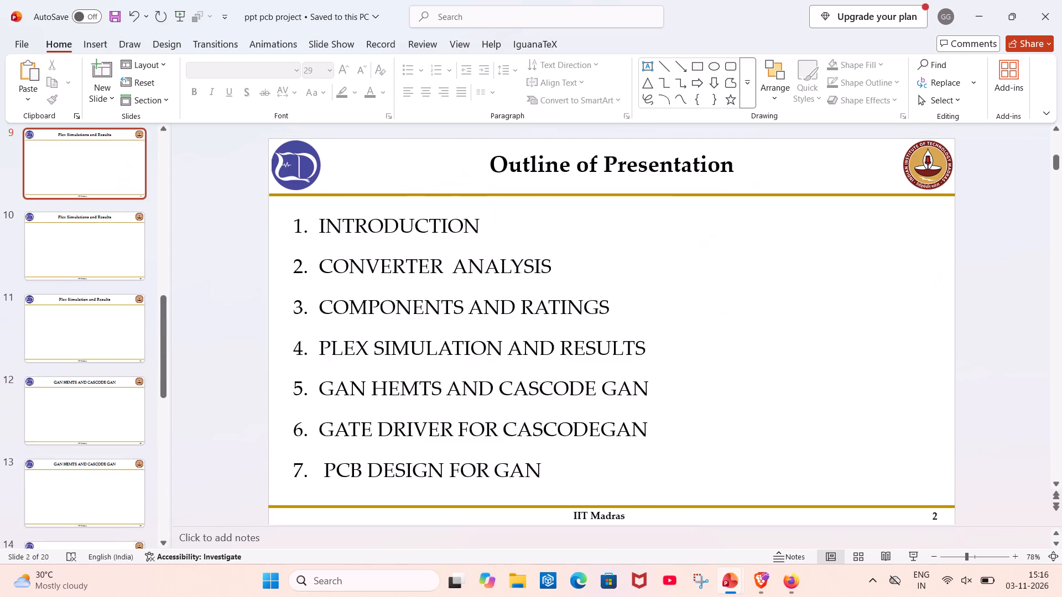
pyautogui.scroll(3, 334, 210)
pyautogui.scroll(-1, 334, 210)
pyautogui.scroll(2, 334, 210)
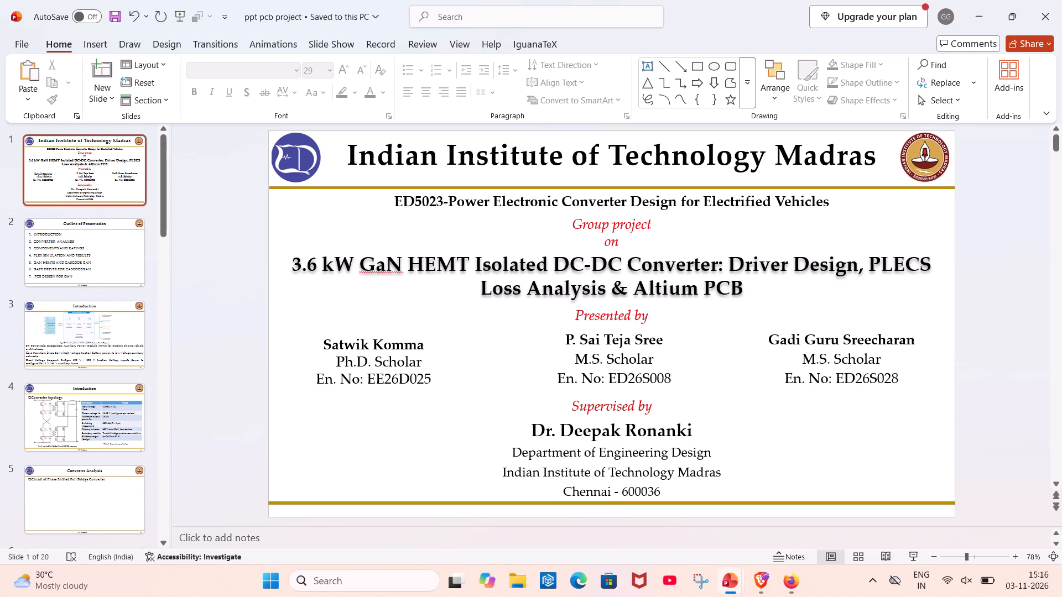
pyautogui.scroll(1, 334, 210)
pyautogui.click(103, 255)
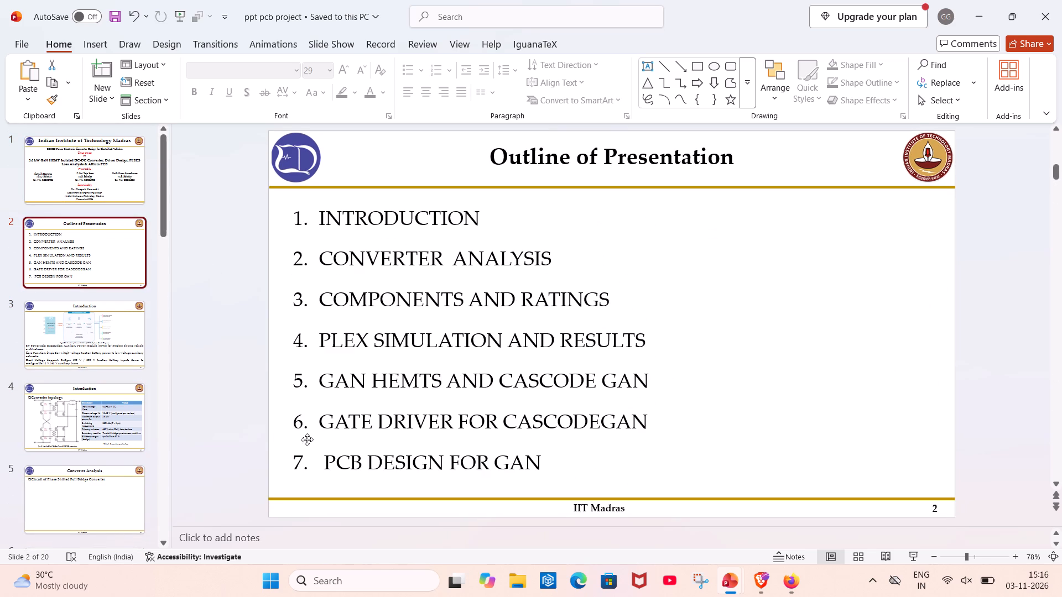
pyautogui.moveTo(320, 431); pyautogui.dragTo(602, 408)
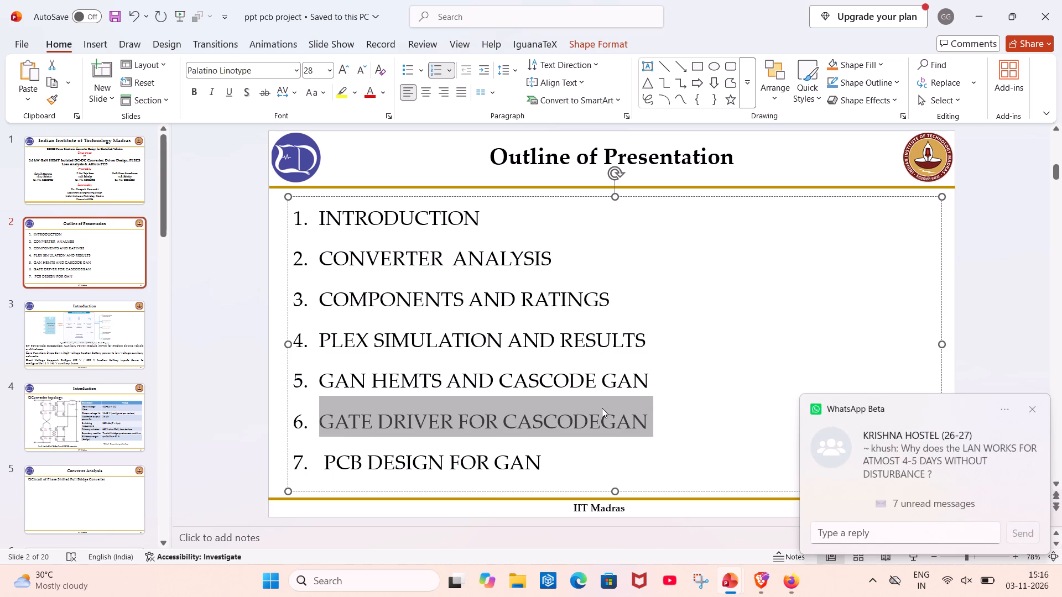
pyautogui.hotkey('ctrl', 'c')
# Widen slide 14's title placeholder on both sides so it spans the full width of the slide.
pyautogui.scroll(-1, 291, 457)
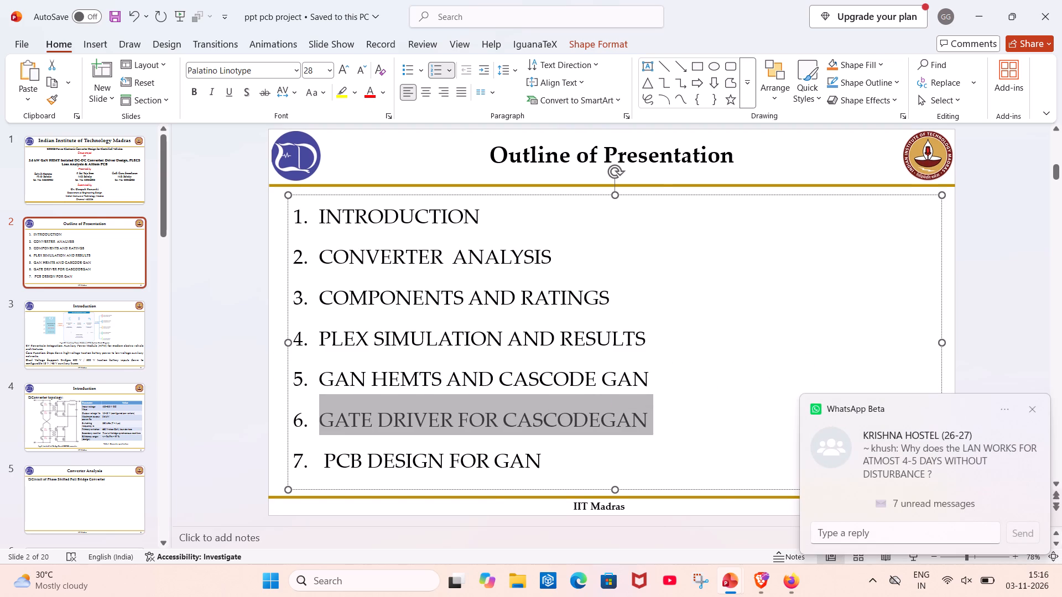
pyautogui.scroll(-8, 291, 457)
pyautogui.scroll(1, 291, 457)
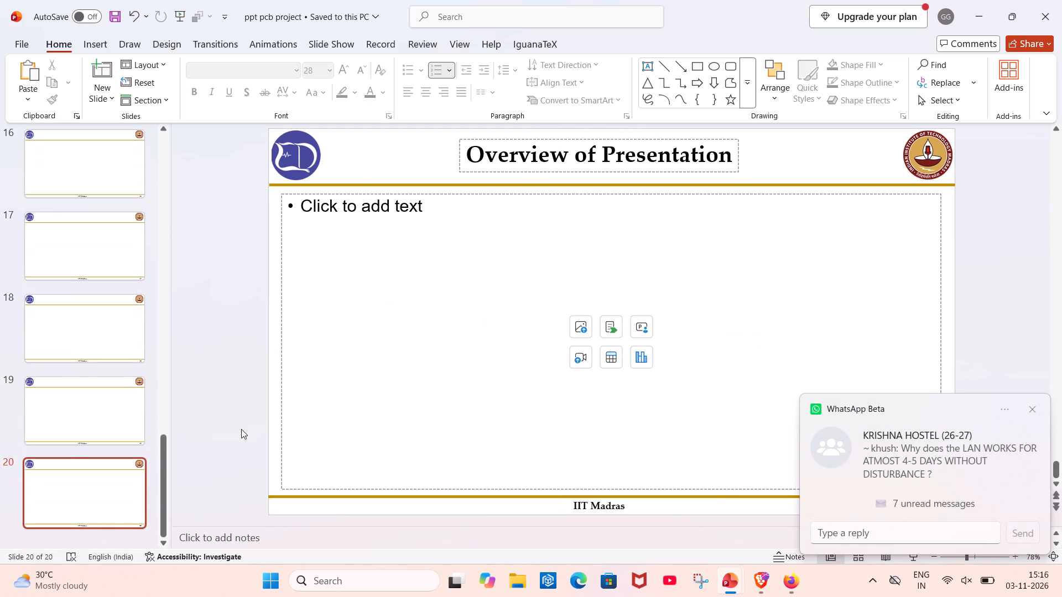
pyautogui.scroll(2, 60, 210)
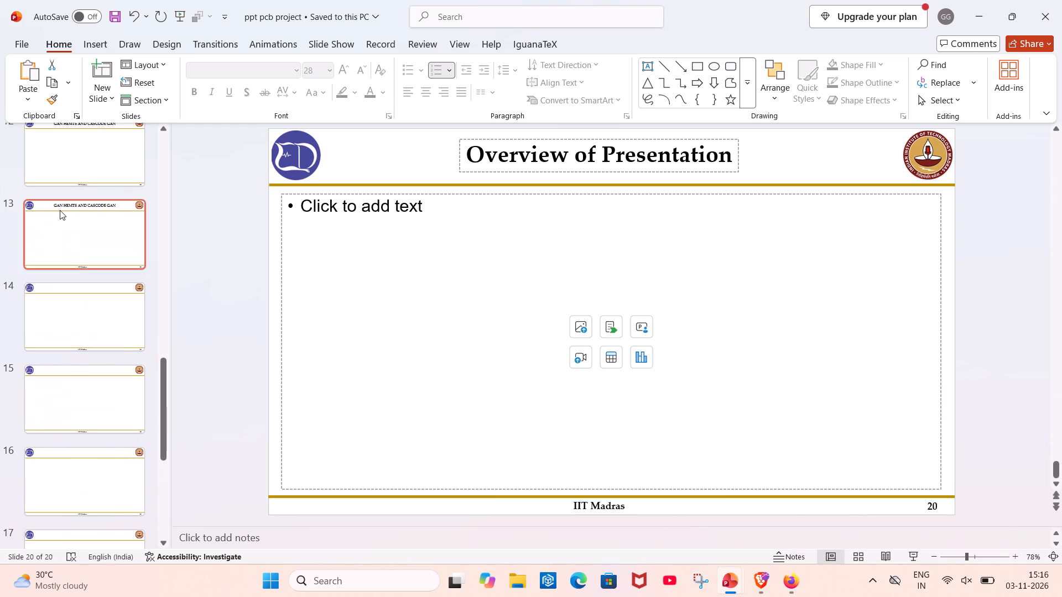
pyautogui.click(60, 210)
pyautogui.click(63, 306)
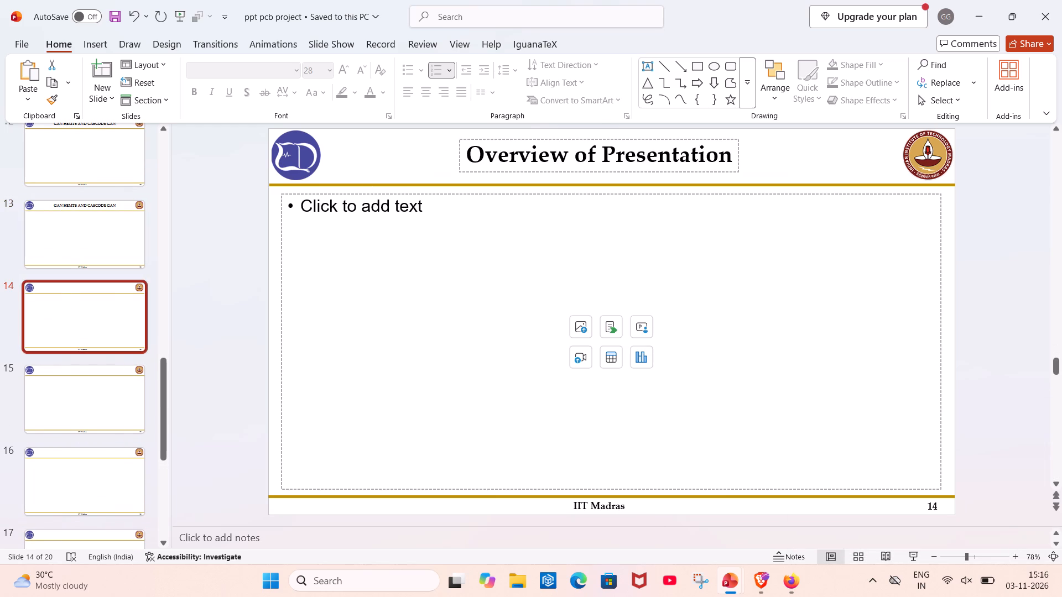
pyautogui.click(479, 157)
pyautogui.moveTo(464, 155); pyautogui.dragTo(334, 173)
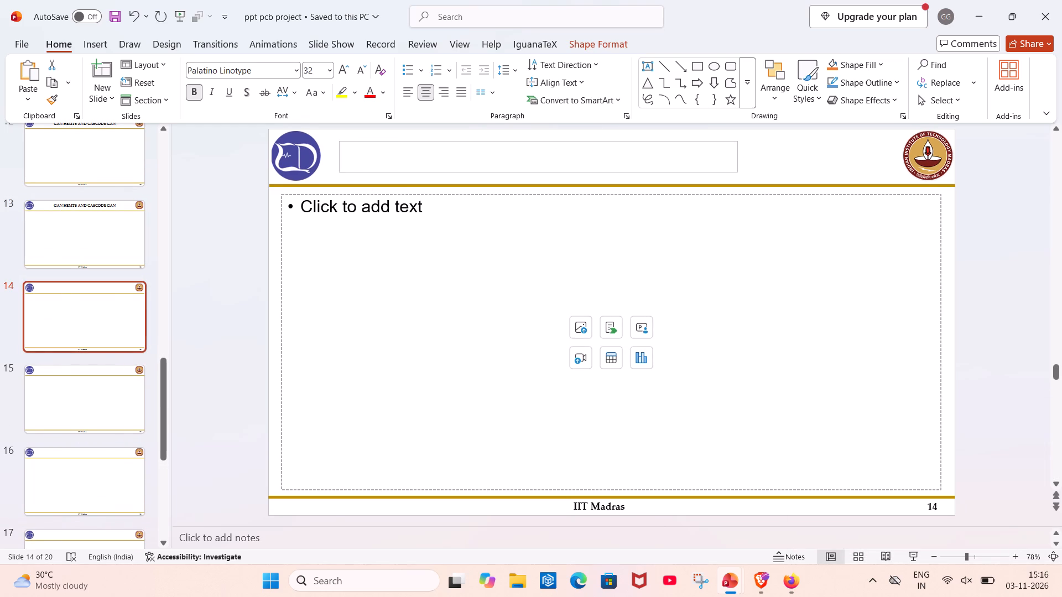
pyautogui.moveTo(334, 173); pyautogui.dragTo(269, 163)
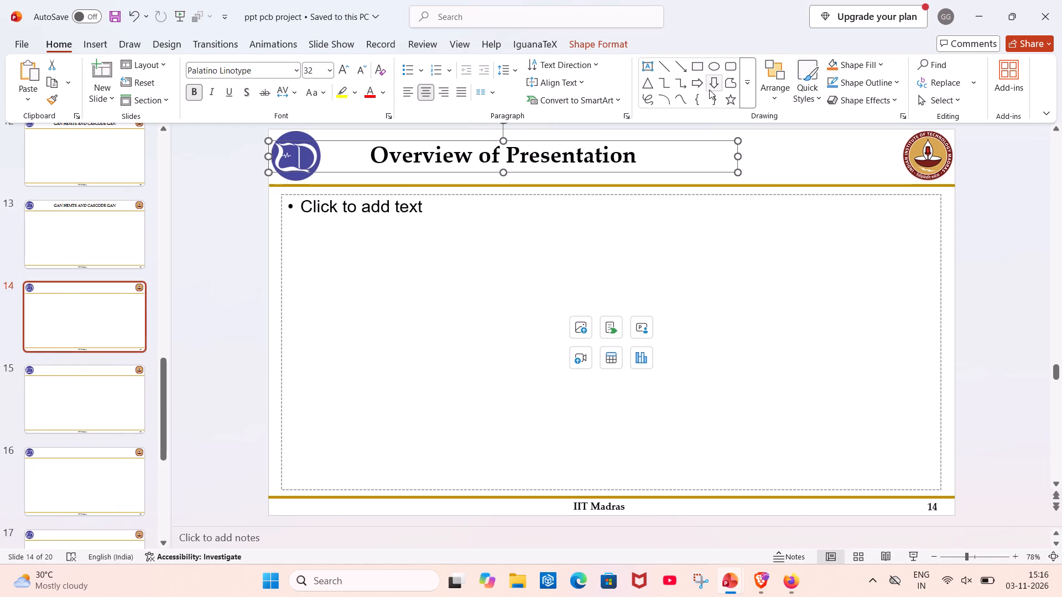
pyautogui.moveTo(739, 155); pyautogui.dragTo(799, 153)
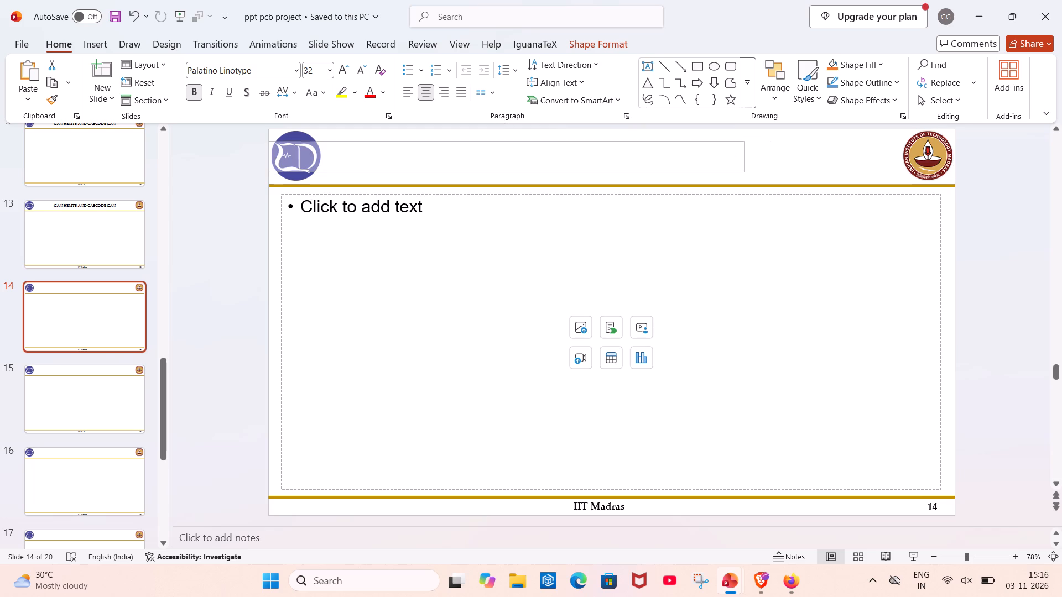
pyautogui.moveTo(799, 153); pyautogui.dragTo(954, 150)
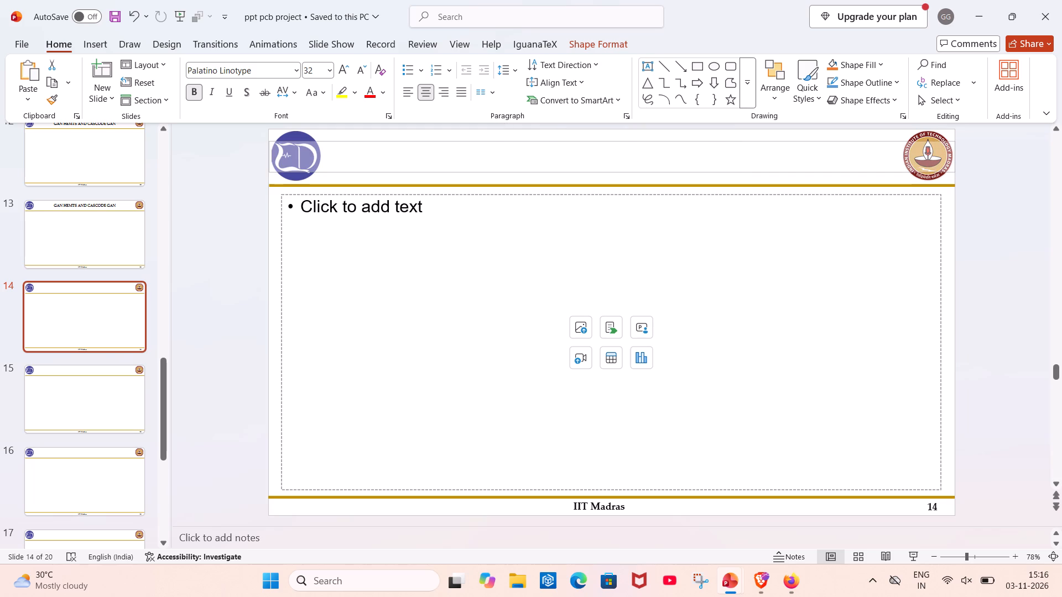
pyautogui.moveTo(954, 150); pyautogui.dragTo(955, 150)
# Paste the copied "GATE DRIVER FOR CASCODEGAN" text as slide 14's title and remove its bullet.
pyautogui.click(755, 163)
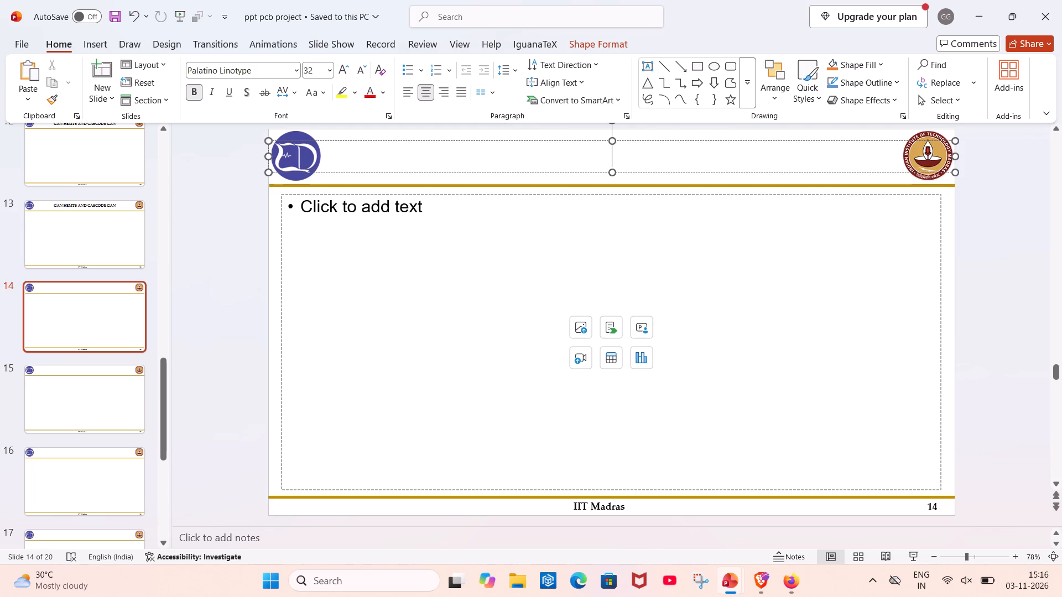
pyautogui.hotkey('ctrl', 'v')
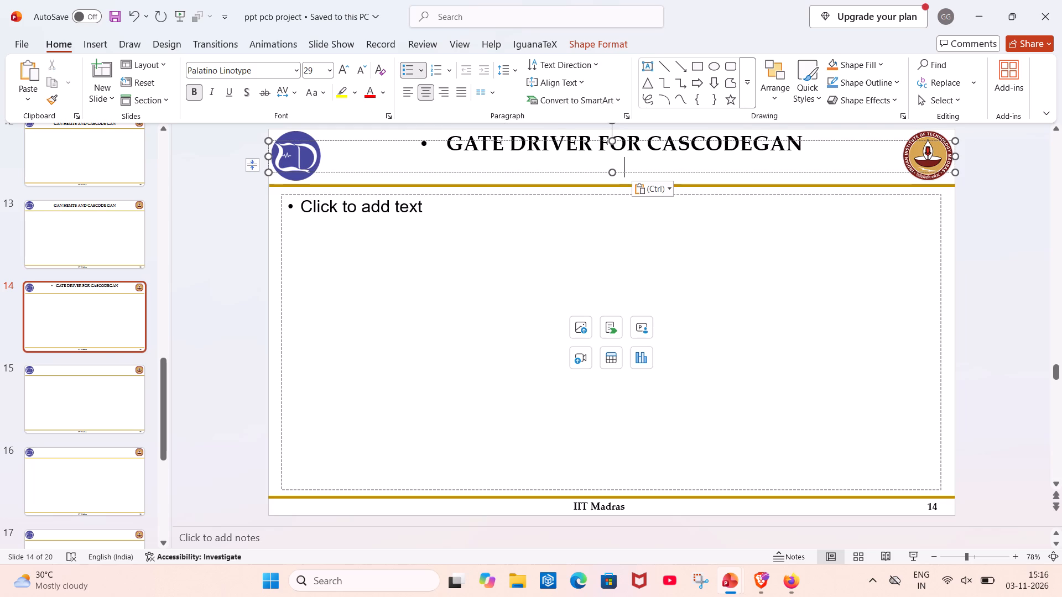
pyautogui.click(450, 151)
pyautogui.press('BackSpace')
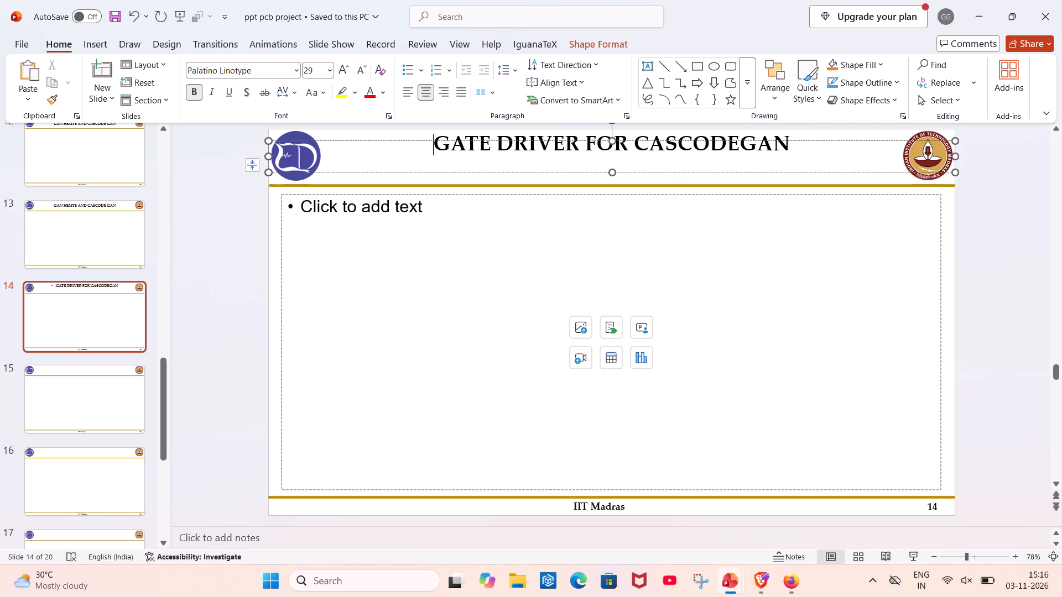
# Move slide 14's title box down so the title sits level with the two logos above the gold line.
pyautogui.moveTo(558, 172); pyautogui.dragTo(561, 188)
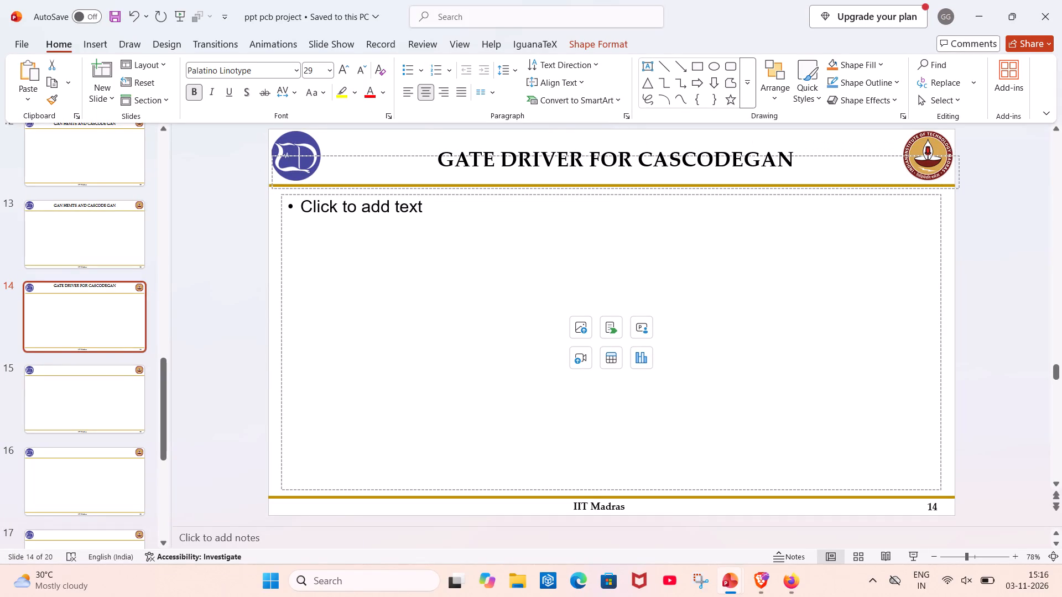
pyautogui.moveTo(561, 188); pyautogui.dragTo(558, 191)
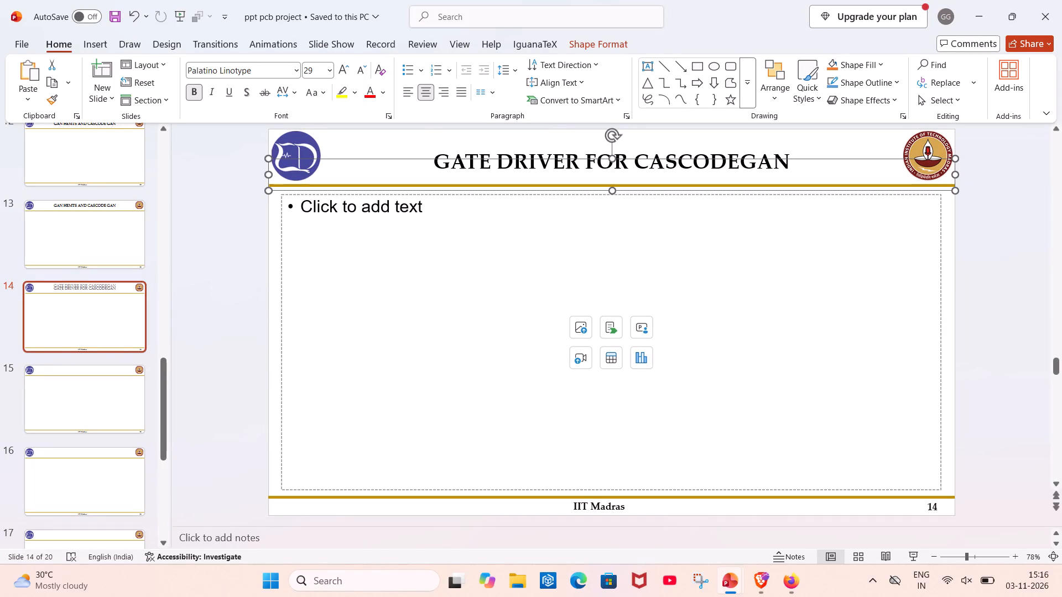
pyautogui.click(961, 232)
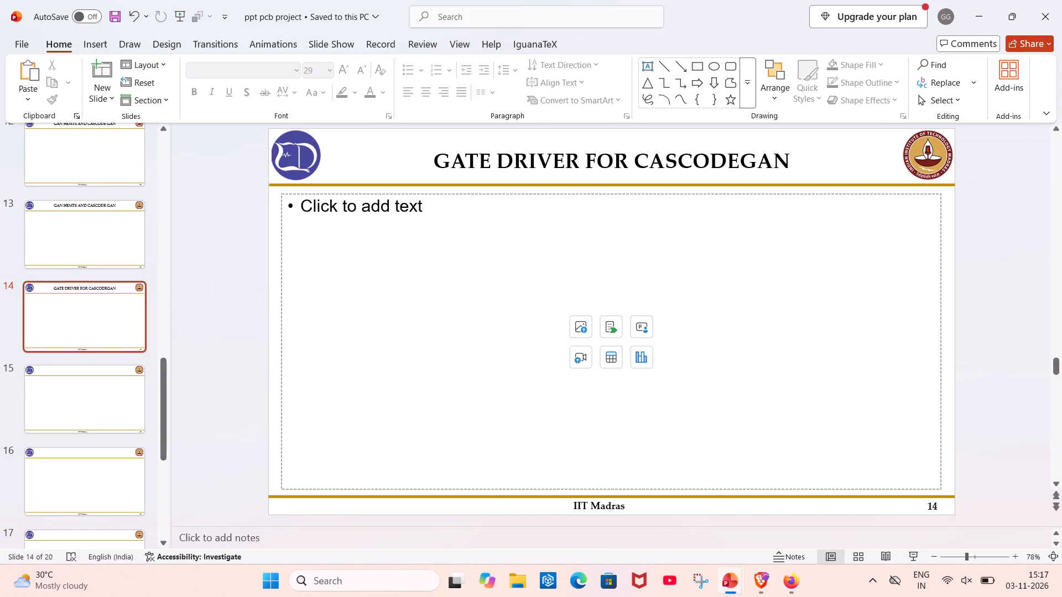
# Widen slide 15's empty title box on both sides to the full slide width.
pyautogui.click(85, 391)
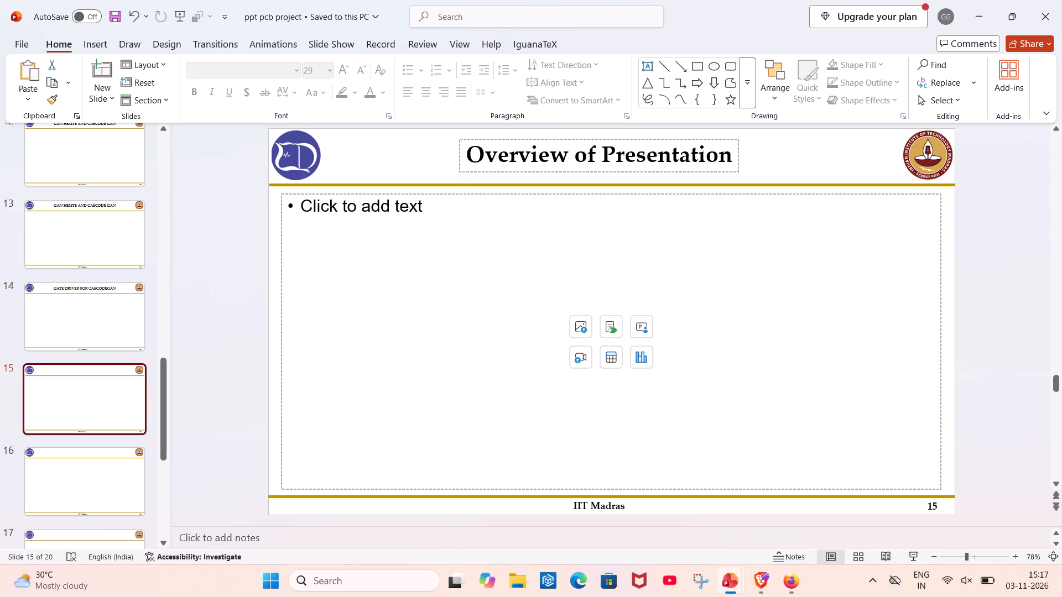
pyautogui.click(680, 159)
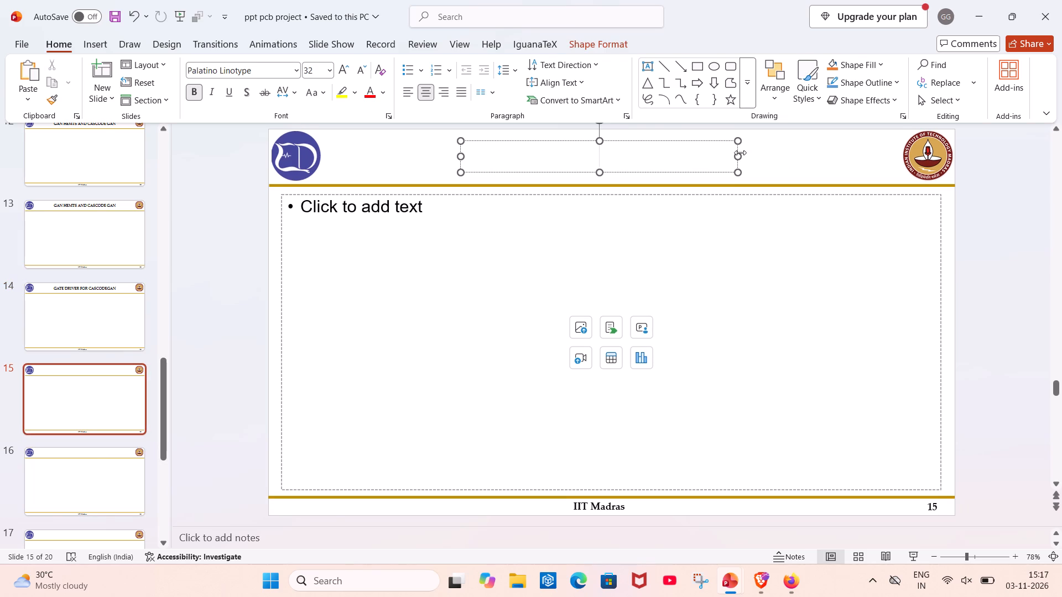
pyautogui.moveTo(740, 153); pyautogui.dragTo(996, 170)
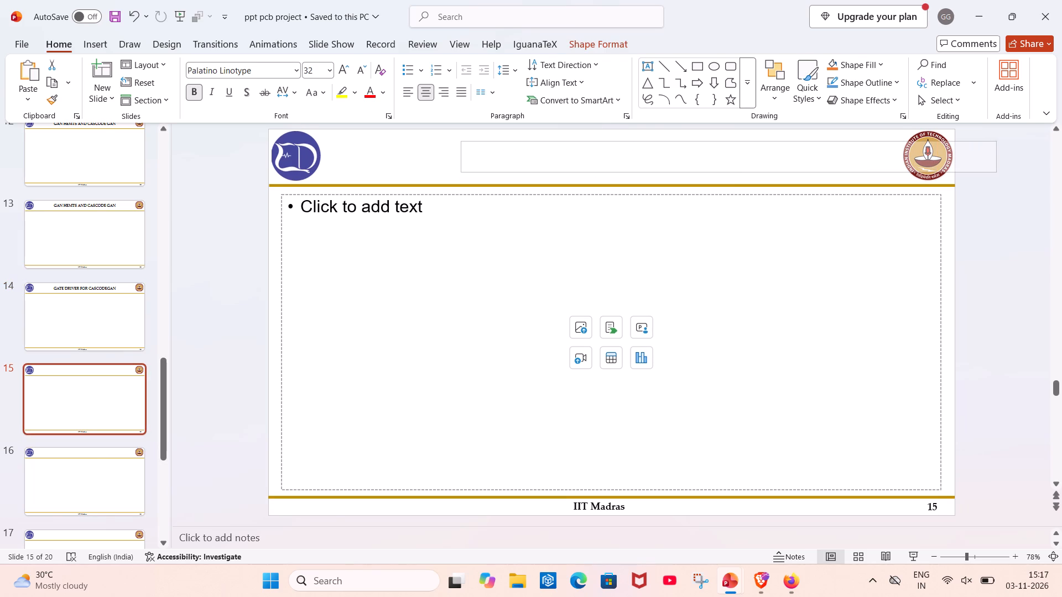
pyautogui.moveTo(996, 170); pyautogui.dragTo(953, 162)
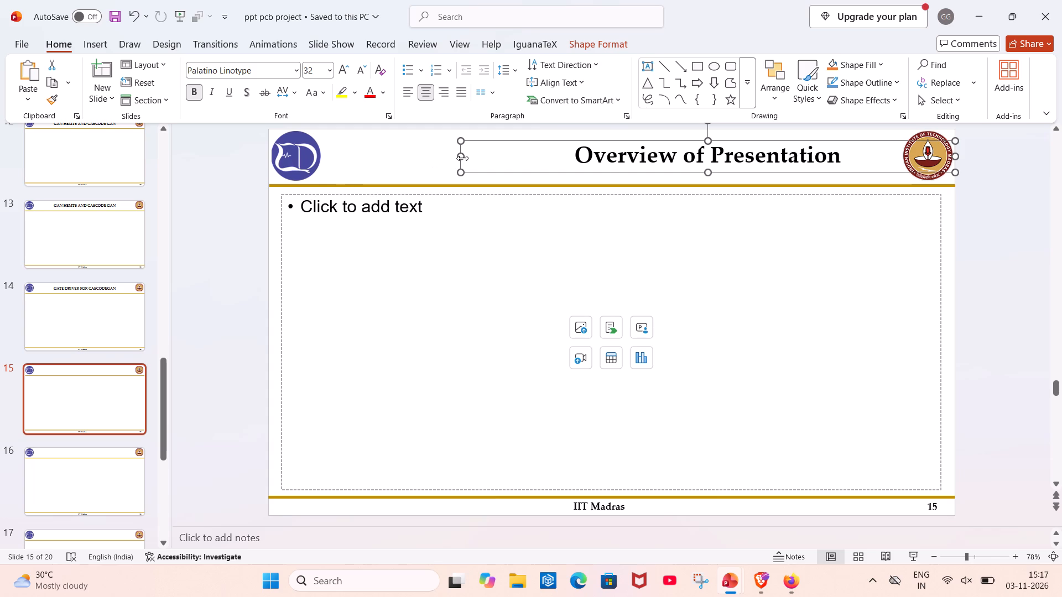
pyautogui.moveTo(462, 158); pyautogui.dragTo(270, 171)
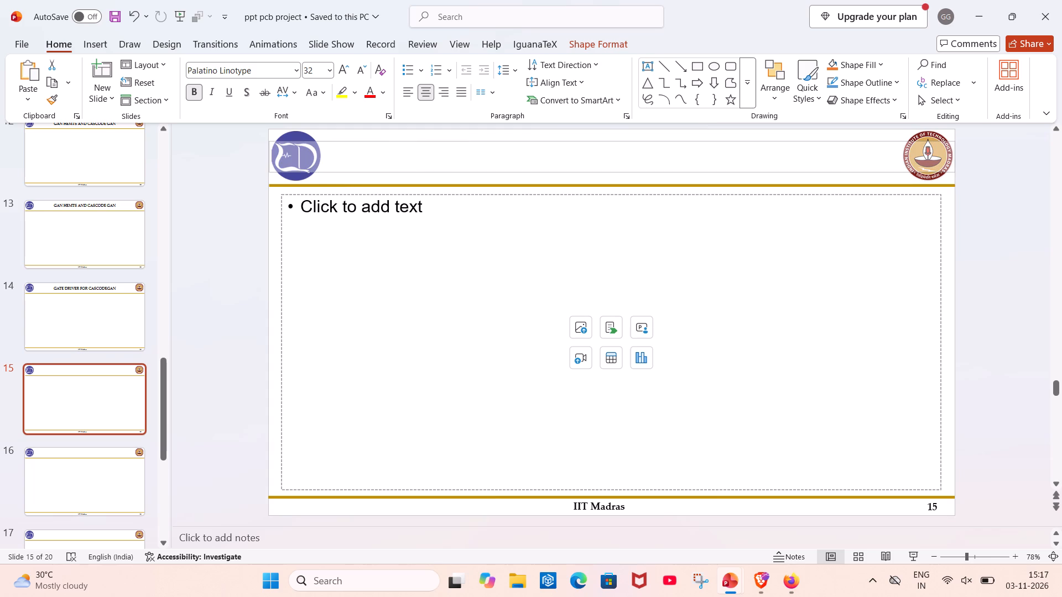
pyautogui.moveTo(270, 171); pyautogui.dragTo(268, 171)
# Paste the copied title "GATE DRIVER FOR CASCODEGAN" into slide 15's title box and remove its bullet.
pyautogui.click(667, 147)
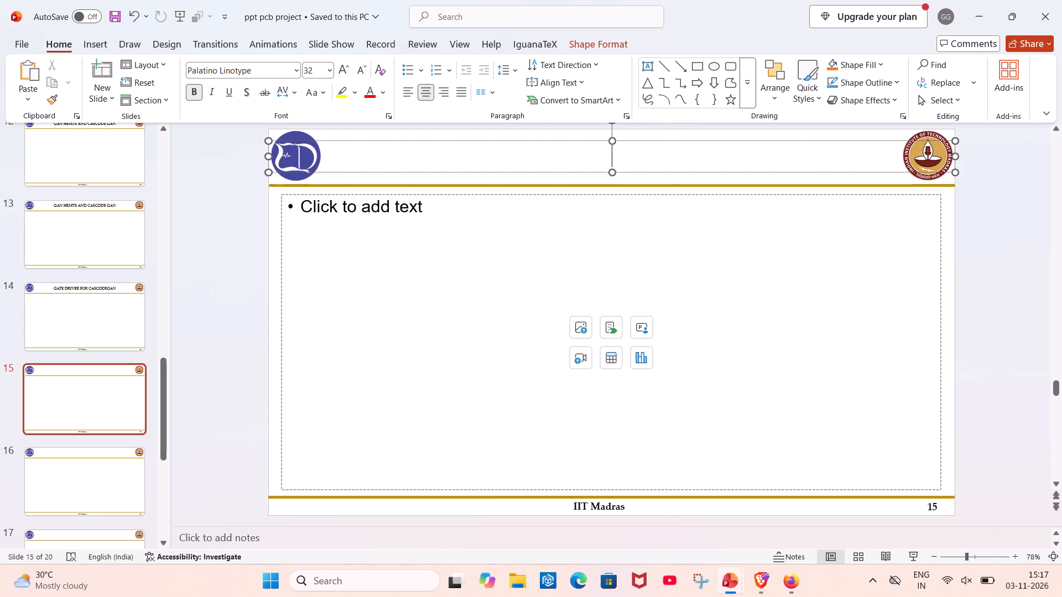
pyautogui.hotkey('ctrl', 'v')
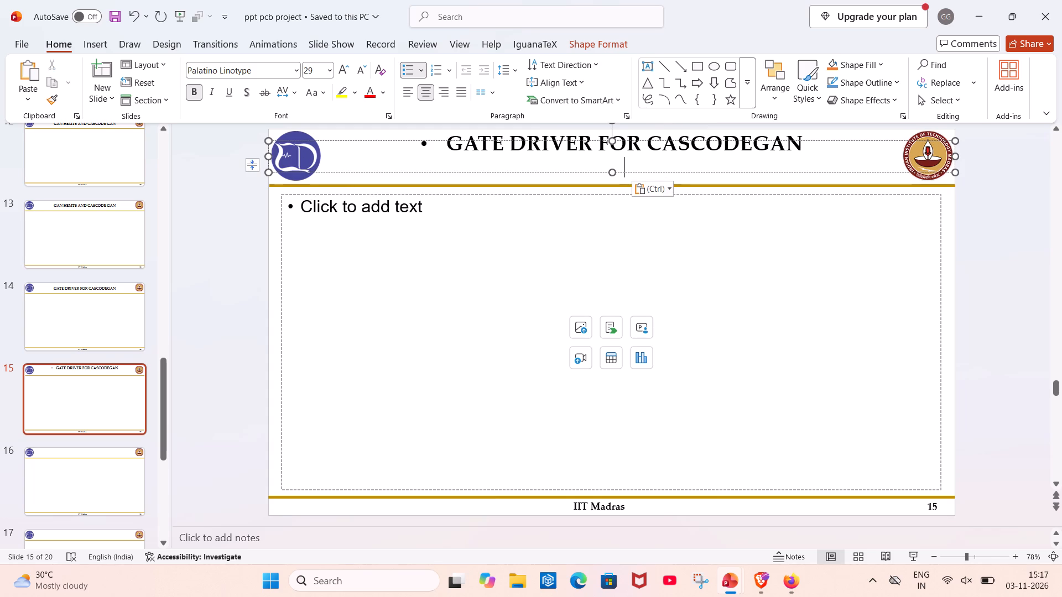
pyautogui.click(450, 144)
pyautogui.press('BackSpace')
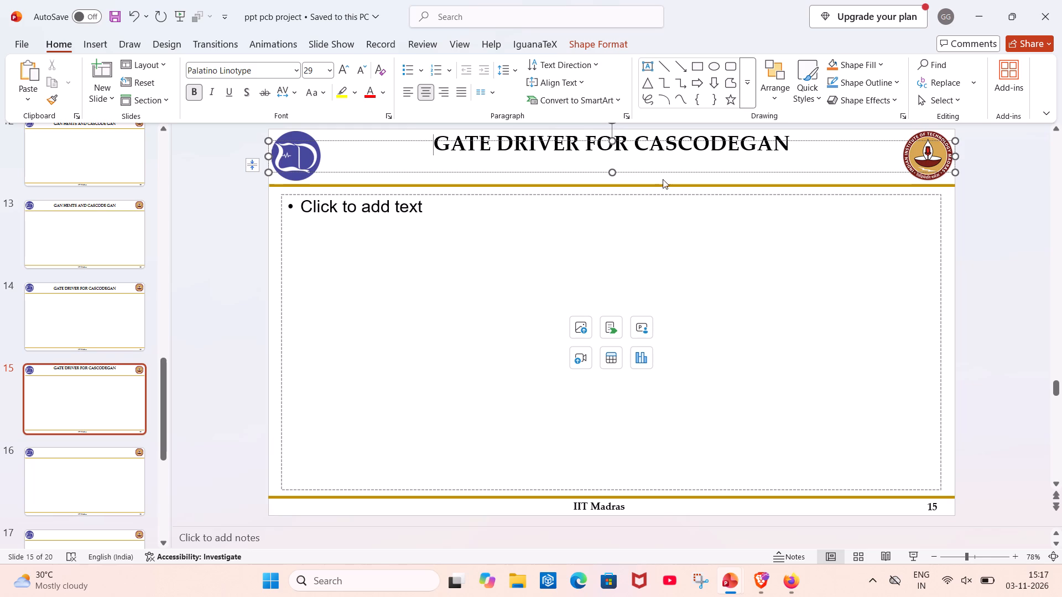
# Move slide 15's title box down slightly so the title sits level with the two logos above the gold line.
pyautogui.moveTo(681, 174); pyautogui.dragTo(682, 189)
pyautogui.click(977, 218)
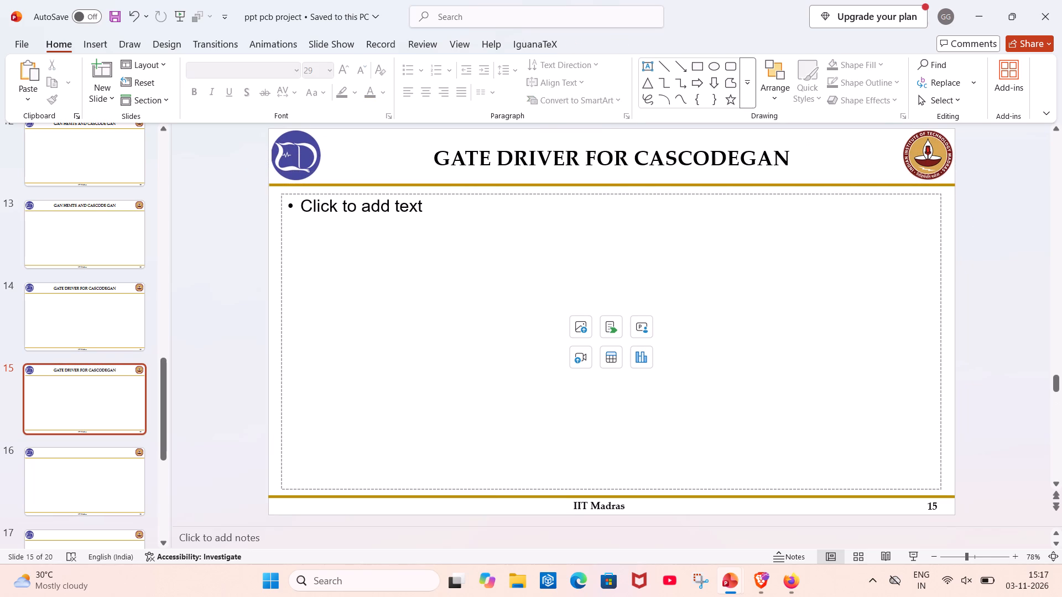
# Add the missing space in slide 15's title so it reads "GATE DRIVER FOR CASCODE GAN".
pyautogui.click(745, 163)
pyautogui.press('space')
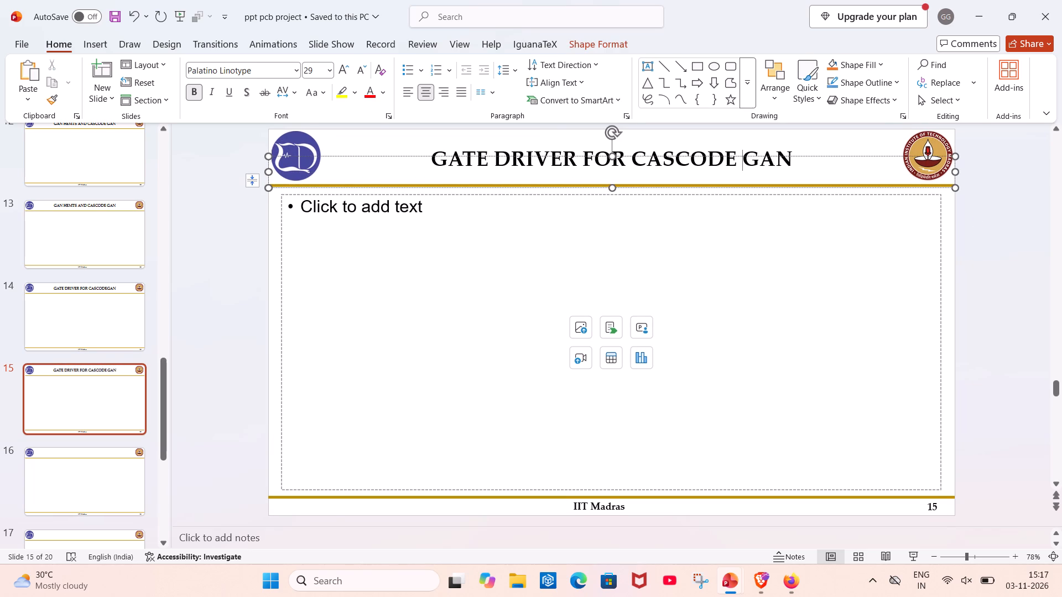
pyautogui.click(972, 272)
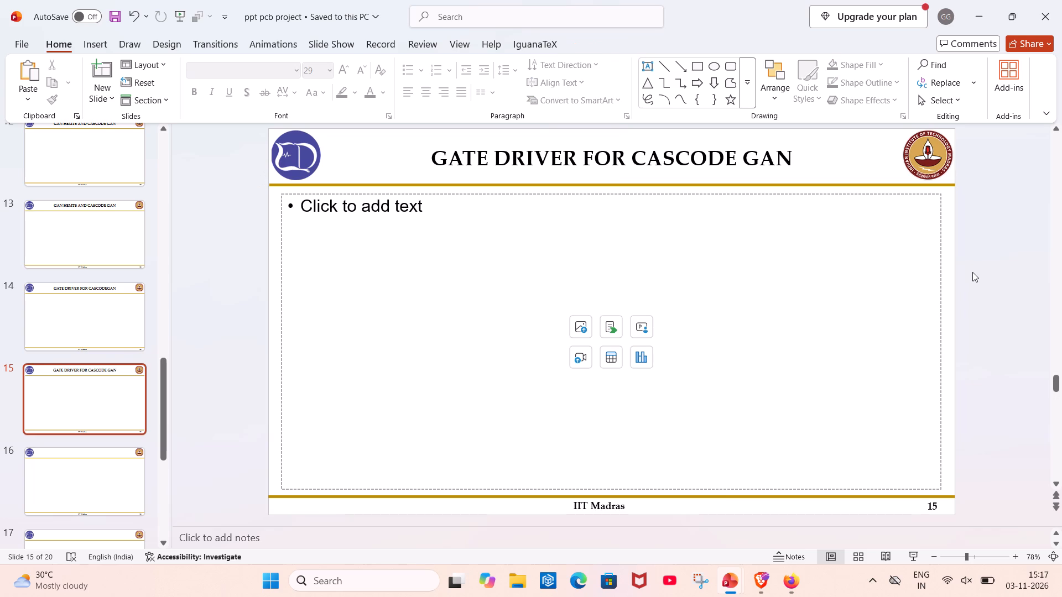
# Correct slide 14's title to "GATE DRIVER FOR CASCODE GAN" by adding the missing space.
pyautogui.press('Up')
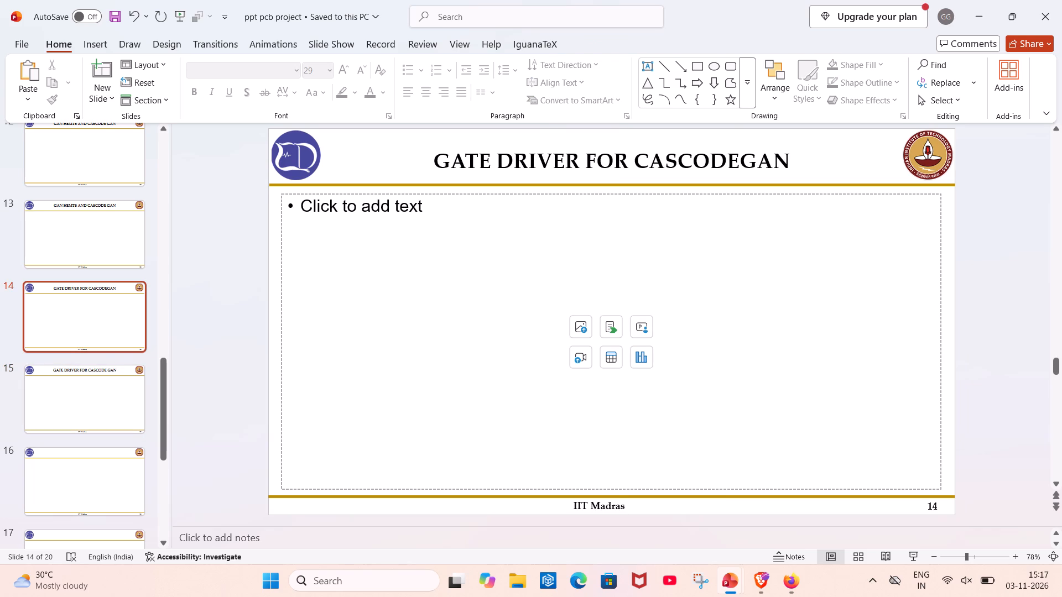
pyautogui.click(741, 161)
pyautogui.press('space')
pyautogui.click(1061, 258)
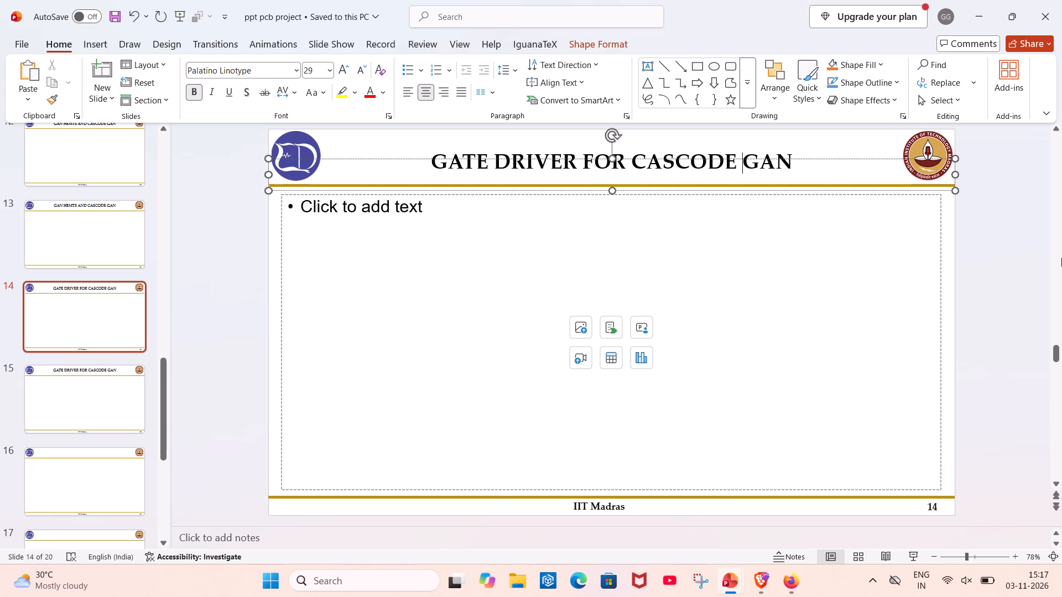
# Copy the seventh outline entry, "PCB DESIGN FOR GAN", from the Outline of Presentation slide.
pyautogui.press('Up')
pyautogui.press('Up')
pyautogui.press('Up')
pyautogui.press('Up')
pyautogui.press('Up')
pyautogui.press('Up')
pyautogui.press('Up')
pyautogui.press('Up')
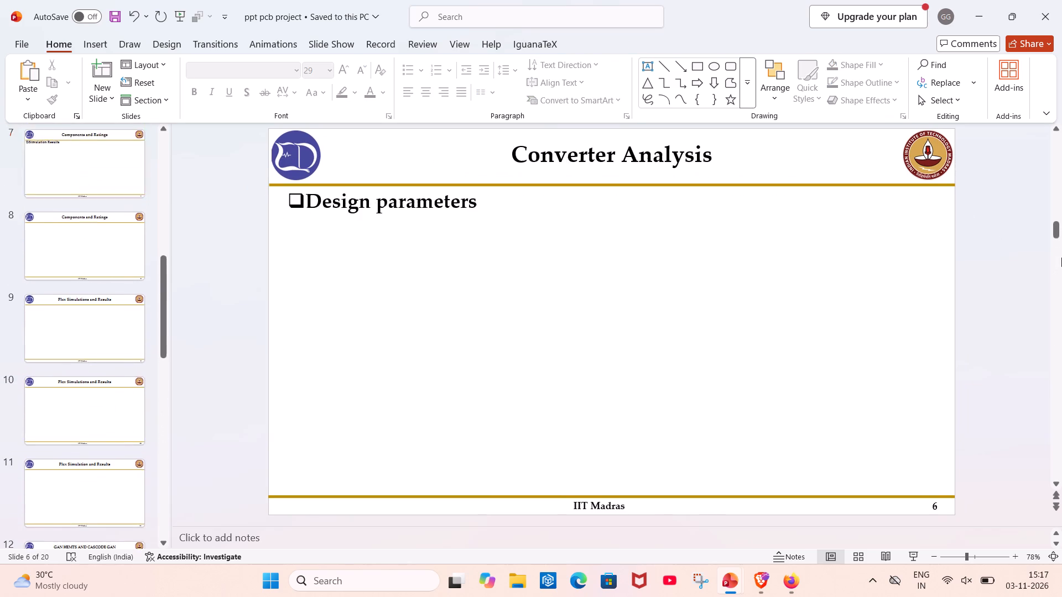
pyautogui.press('Up')
pyautogui.press('Up')
pyautogui.press('Up')
pyautogui.press('Up')
pyautogui.press('Down')
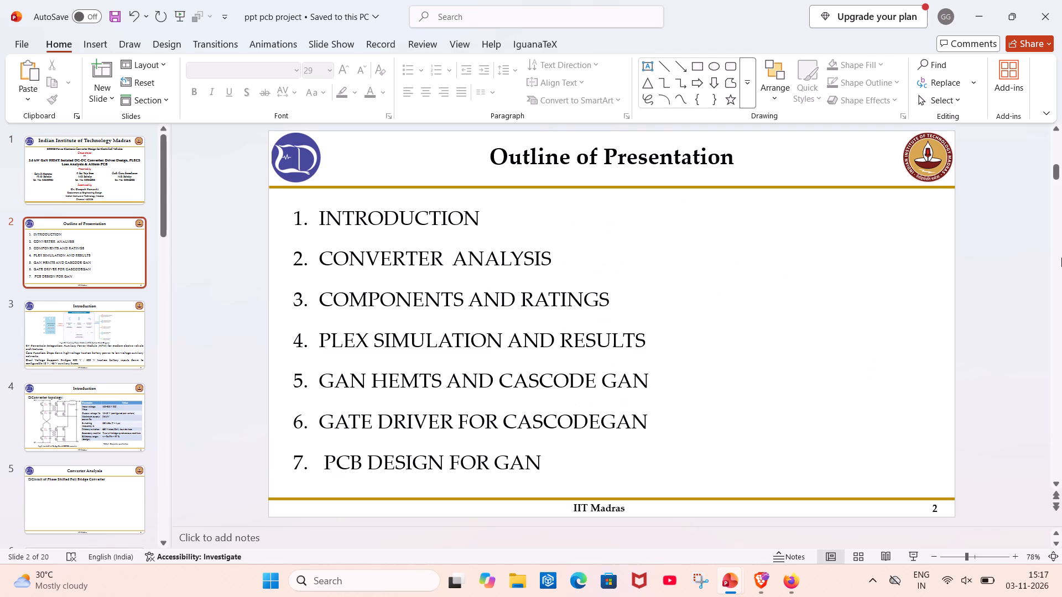
pyautogui.press('Down')
pyautogui.press('Down')
pyautogui.press('Down')
pyautogui.press('Down')
pyautogui.press('Down')
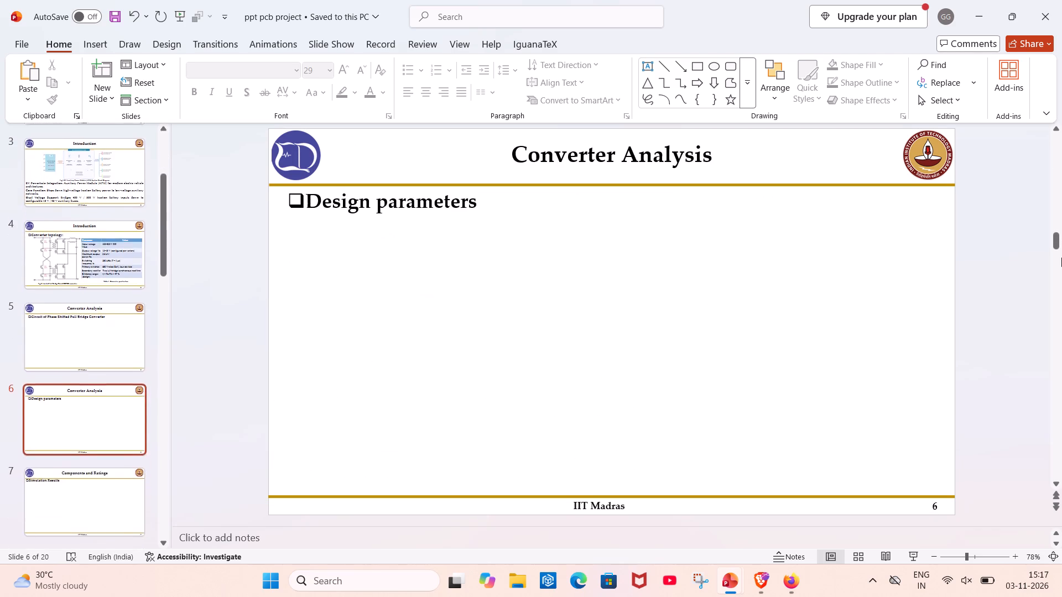
pyautogui.press('Down')
pyautogui.press('Up')
pyautogui.press('Up')
pyautogui.press('Up')
pyautogui.press('Up')
pyautogui.press('Up')
pyautogui.press('Up')
pyautogui.press('Up')
pyautogui.press('Up')
pyautogui.press('Up')
pyautogui.press('Up')
pyautogui.press('Up')
pyautogui.press('Up')
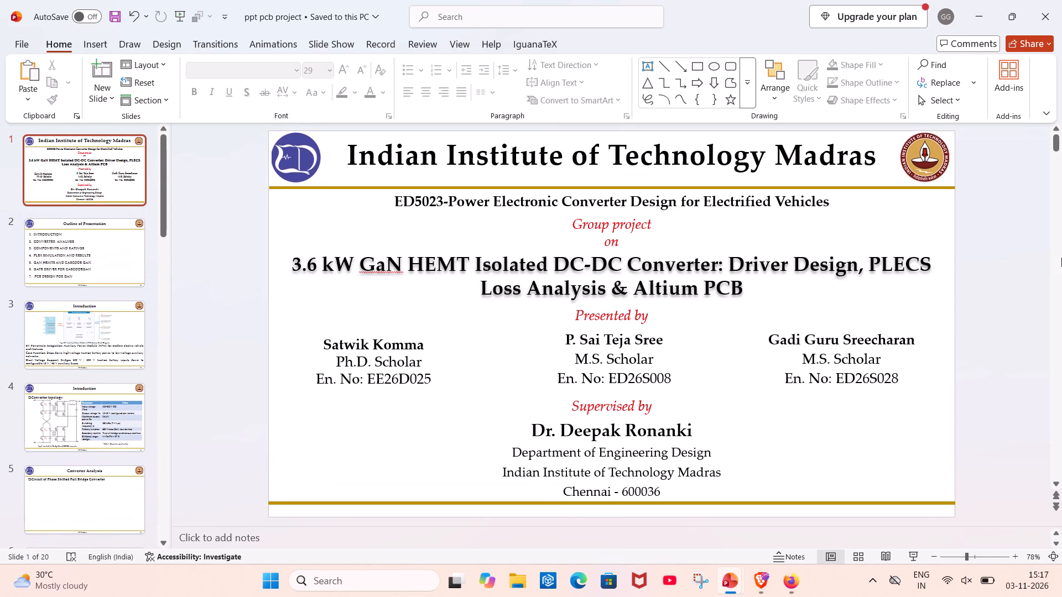
pyautogui.press('Down')
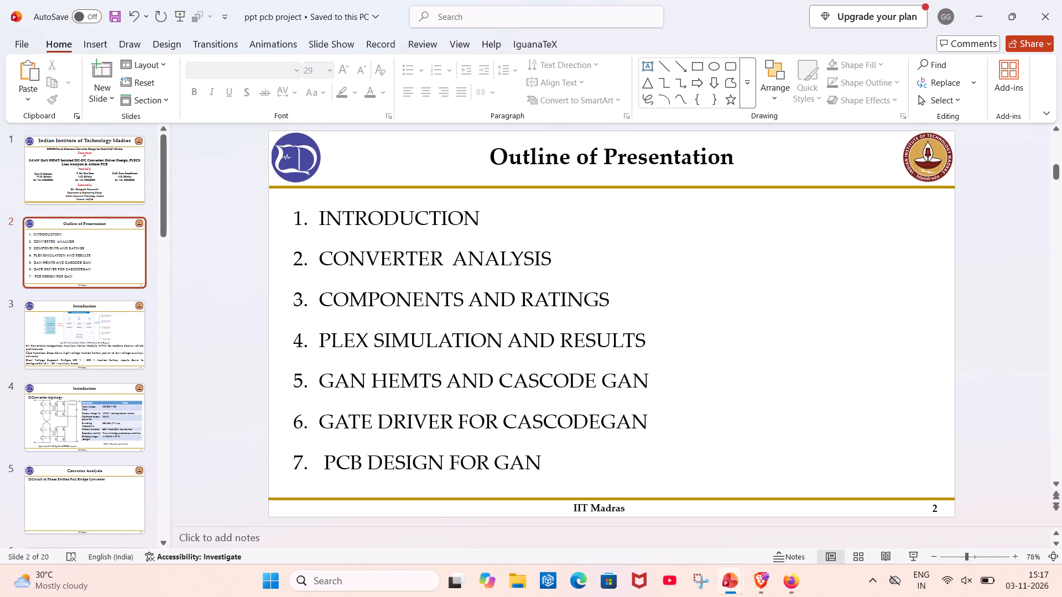
pyautogui.moveTo(329, 464); pyautogui.dragTo(563, 457)
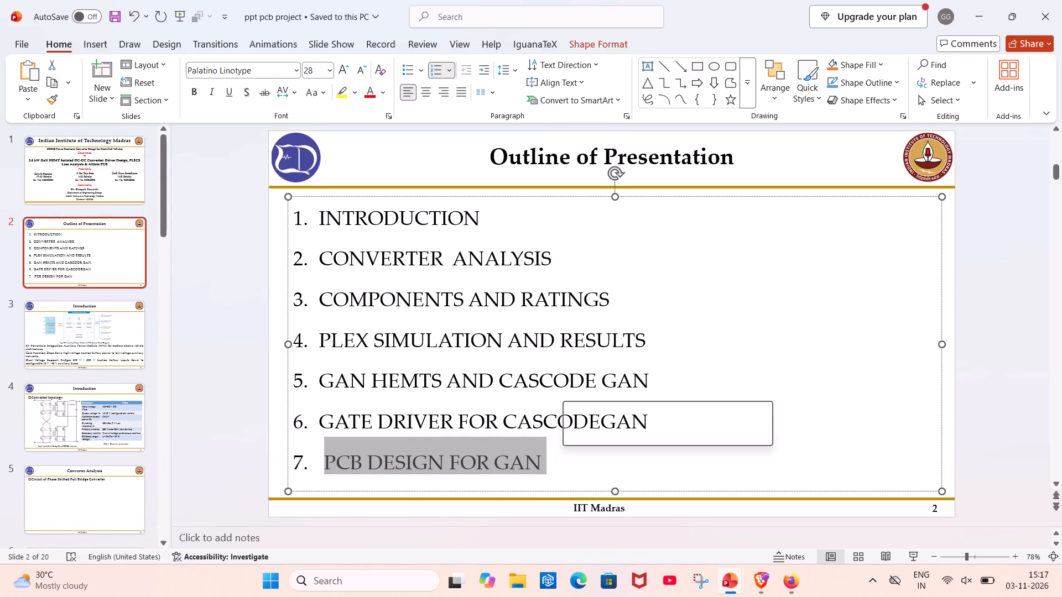
pyautogui.hotkey('ctrl', 'c')
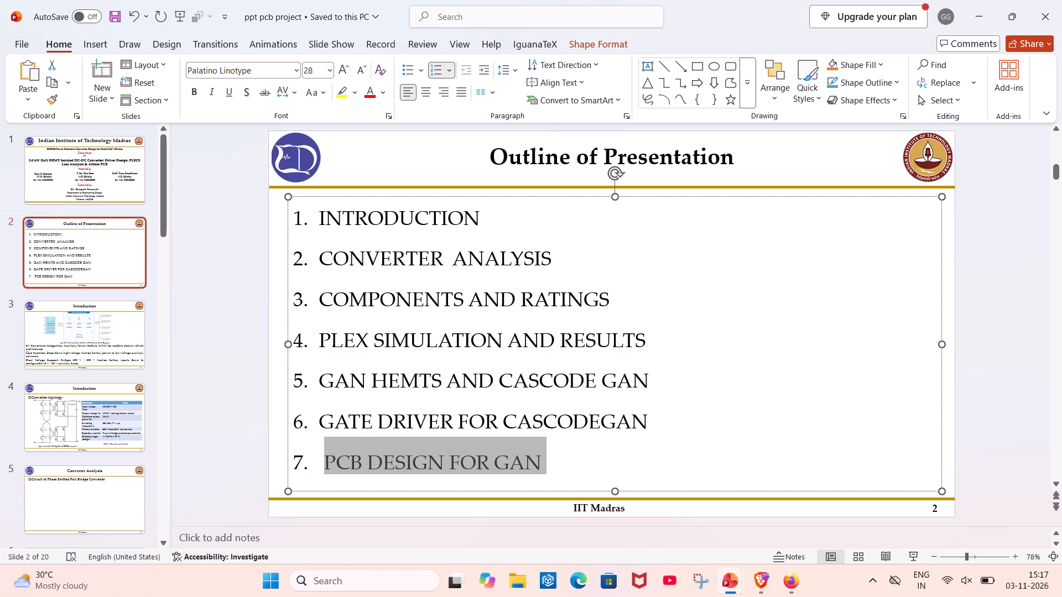
# Add the missing space in the sixth entry on the Outline of Presentation slide so it reads "GATE DRIVER FOR CASCODE GAN".
pyautogui.click(985, 300)
pyautogui.scroll(-12, 985, 300)
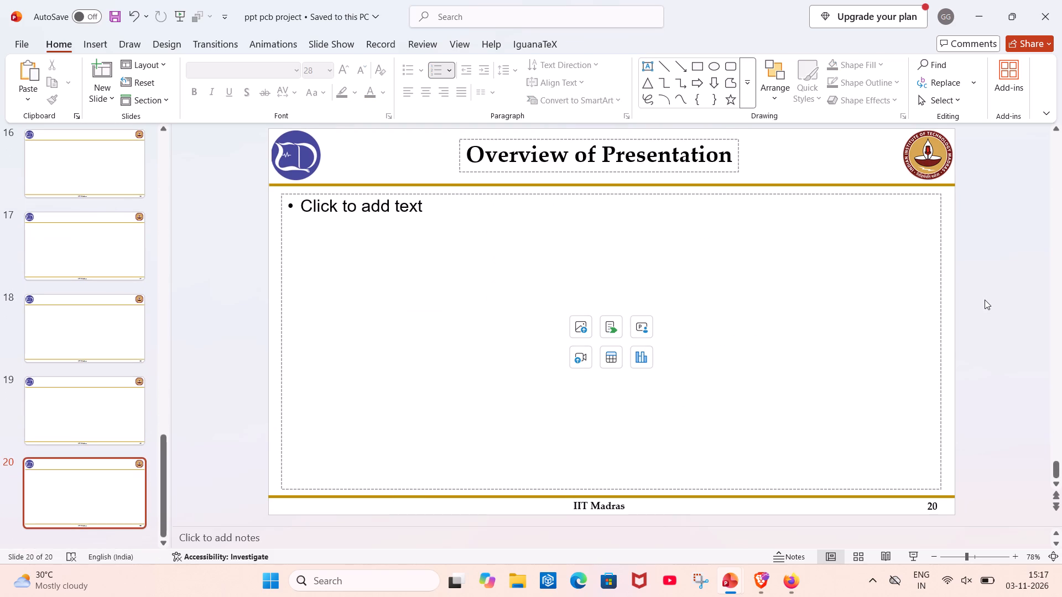
pyautogui.scroll(1, 94, 172)
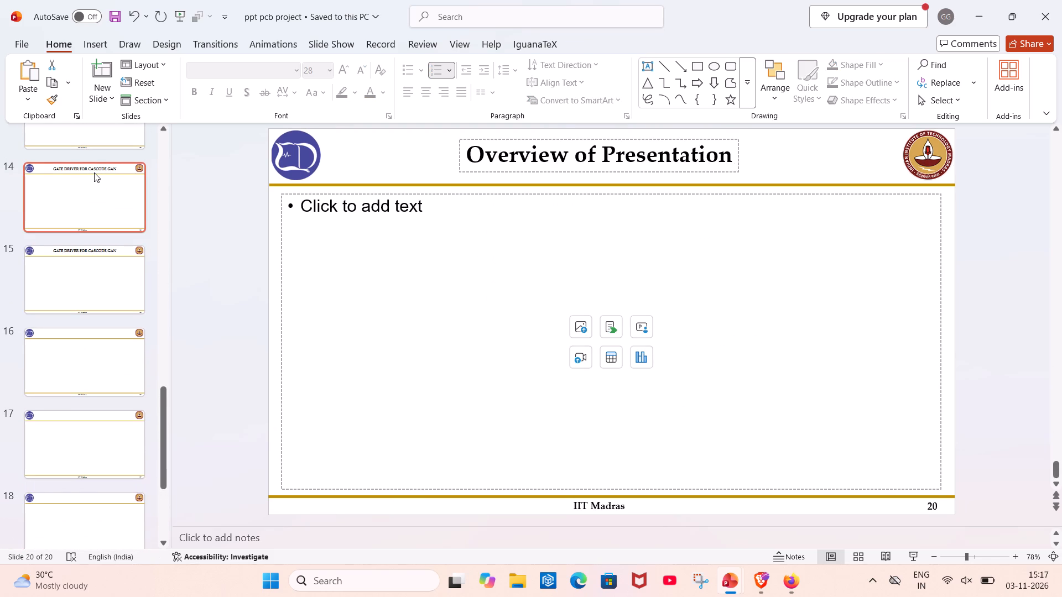
pyautogui.click(67, 278)
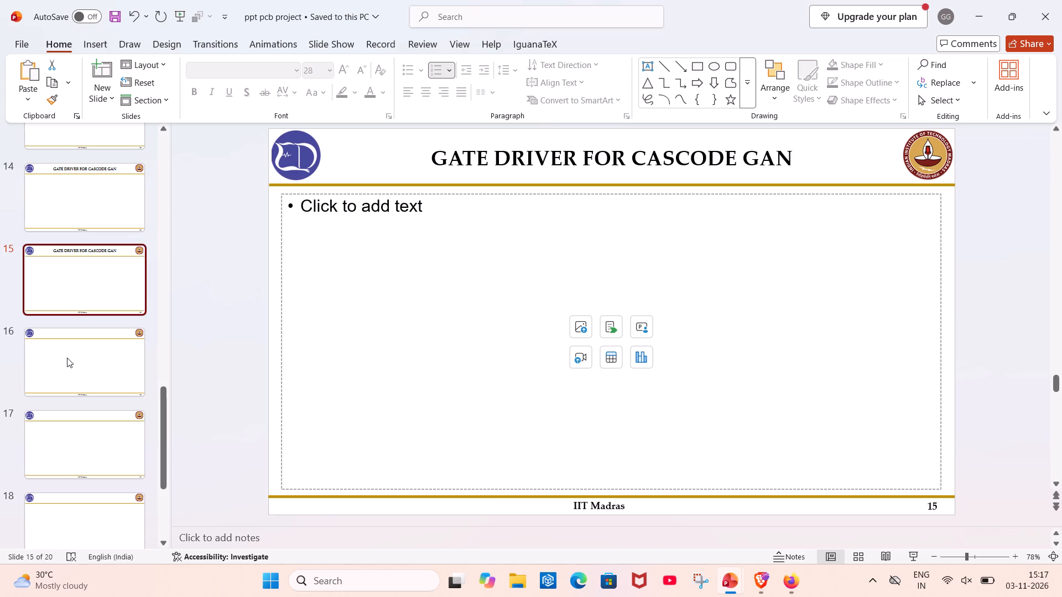
pyautogui.click(67, 358)
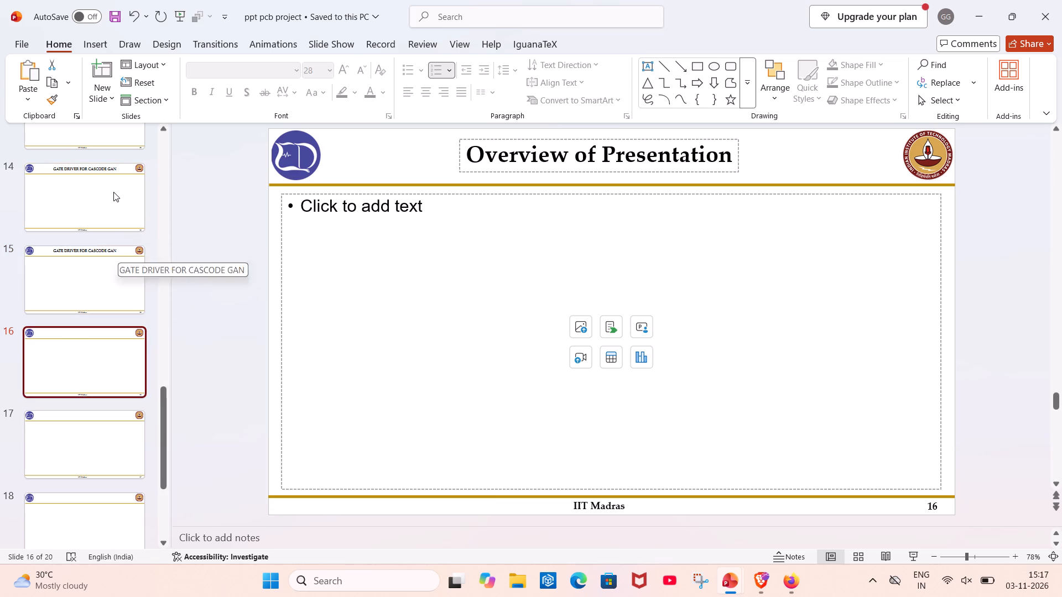
pyautogui.scroll(20, 381, 193)
pyautogui.scroll(20, 381, 193)
pyautogui.scroll(3, 381, 193)
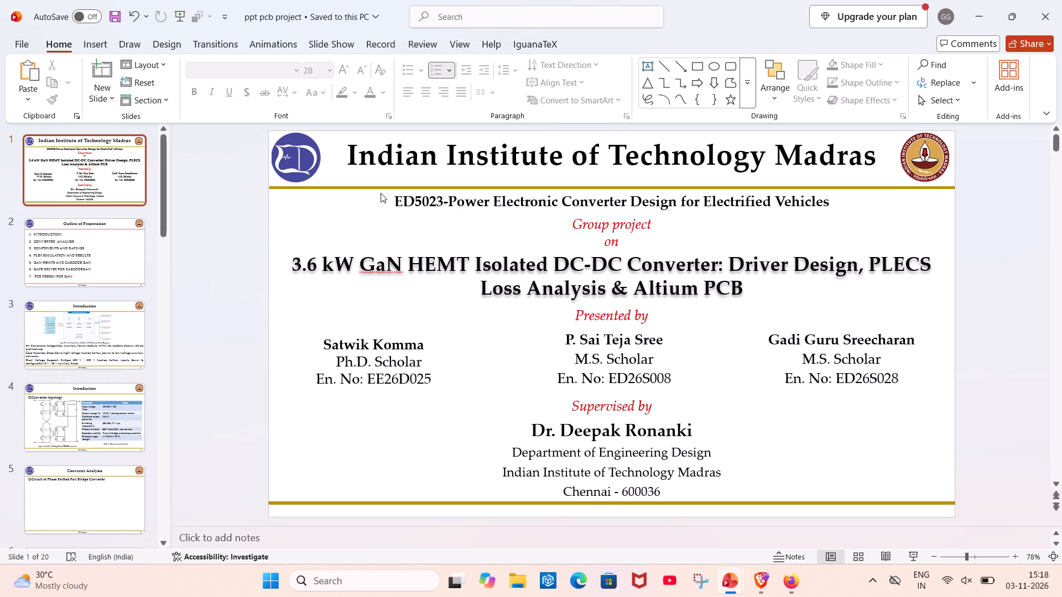
pyautogui.click(82, 258)
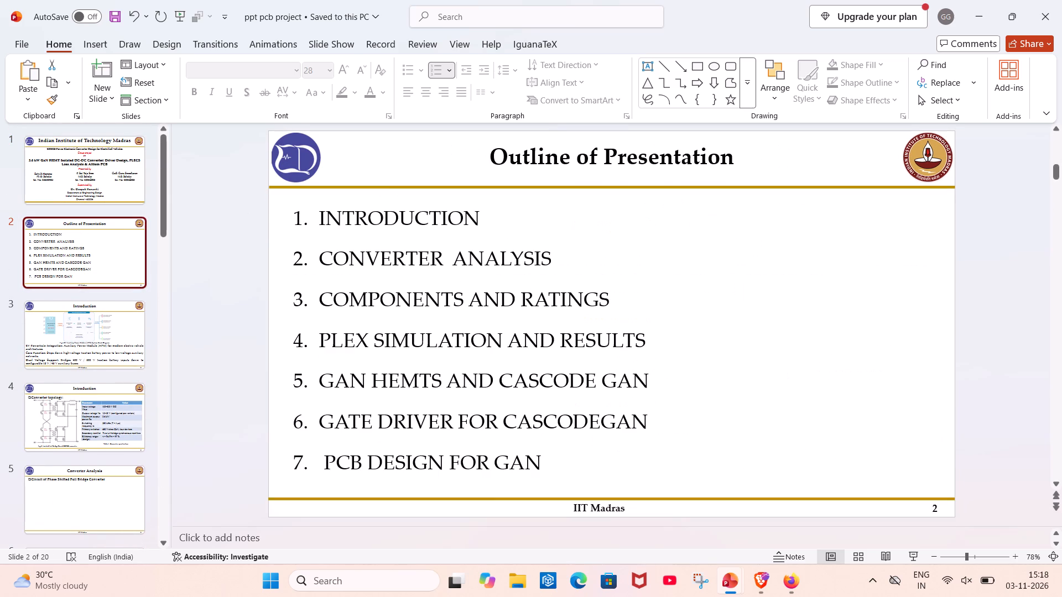
pyautogui.click(602, 428)
pyautogui.press('space')
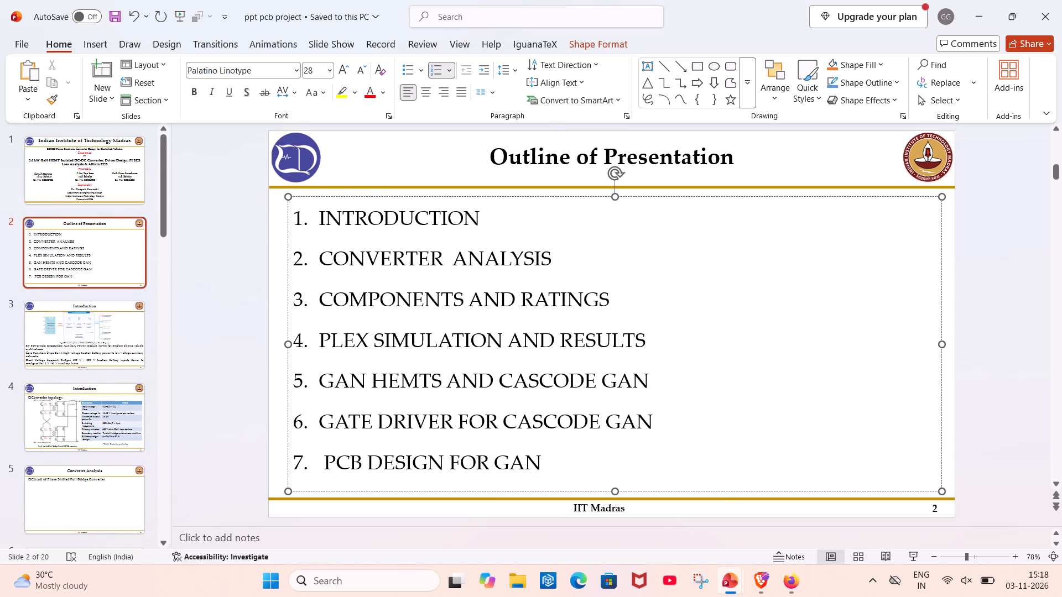
pyautogui.click(715, 421)
# Paste "PCB DESIGN FOR GAN" as slide 16's title and remove the bullet in front of it.
pyautogui.scroll(-14, 715, 421)
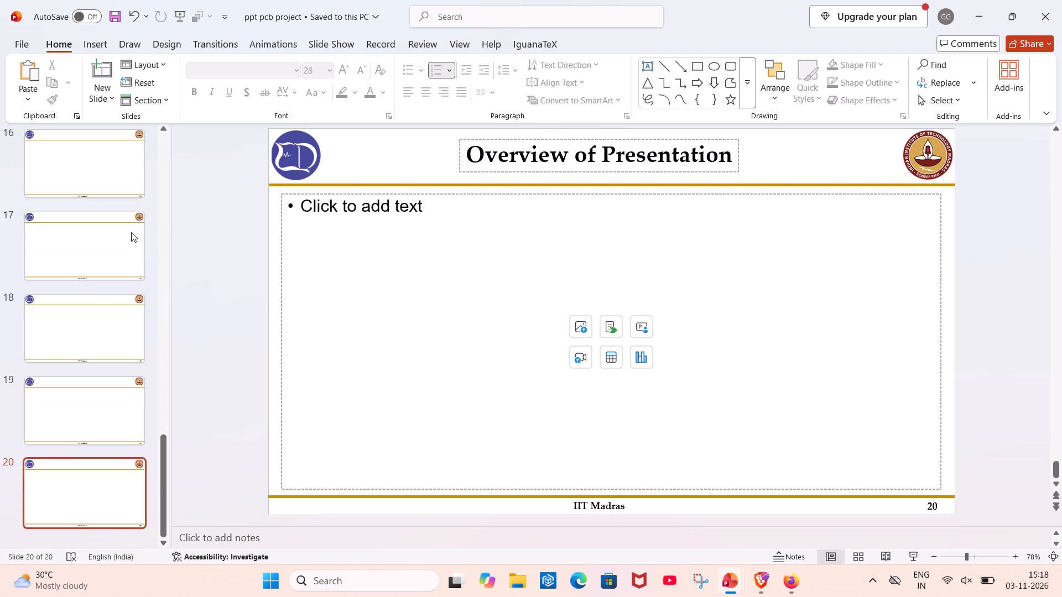
pyautogui.scroll(1, 87, 160)
pyautogui.click(57, 273)
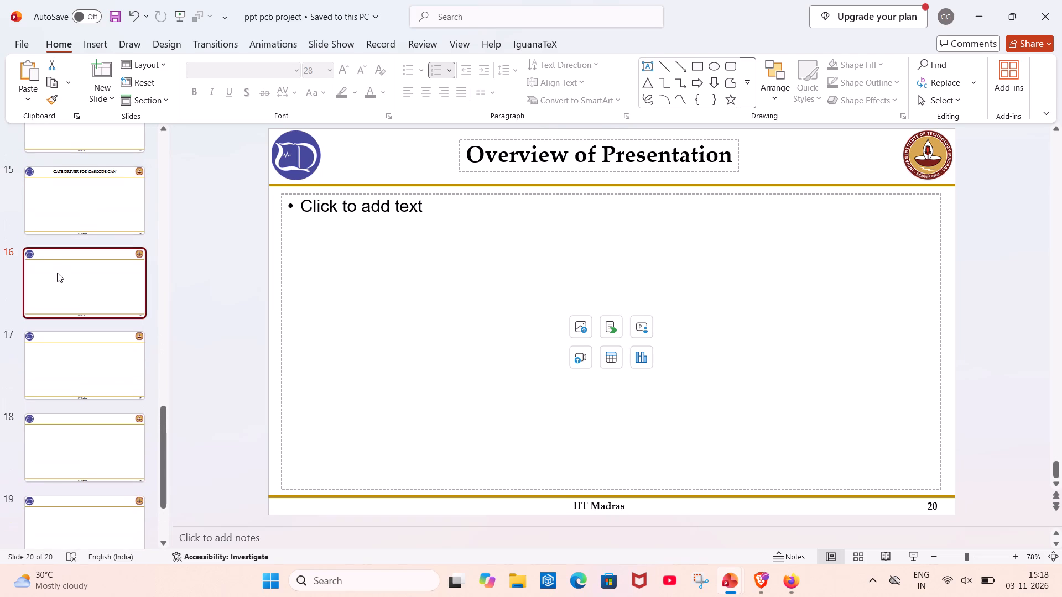
pyautogui.click(561, 160)
pyautogui.hotkey('ctrl', 'v')
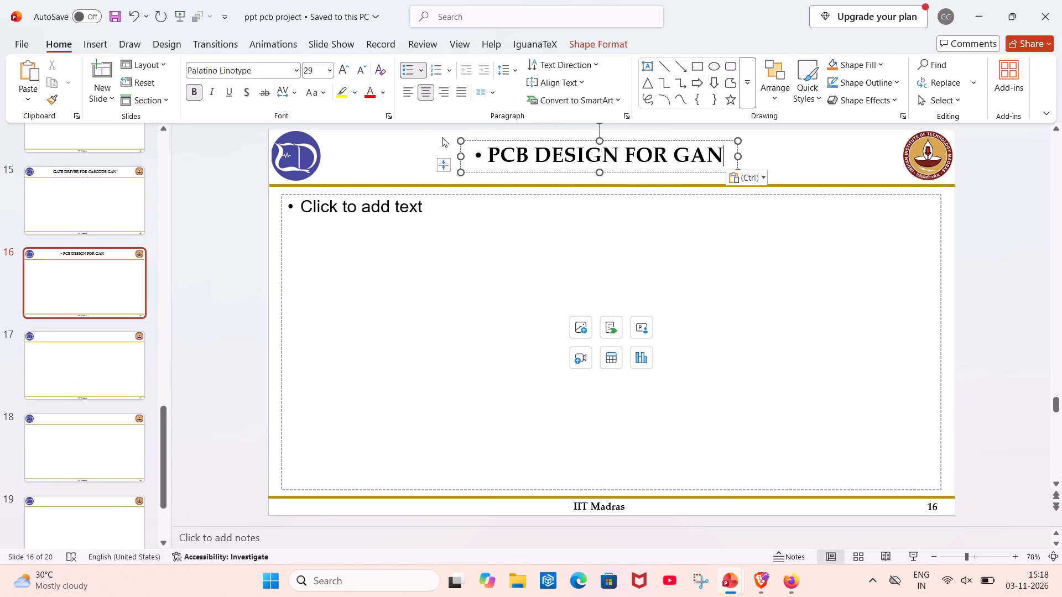
pyautogui.click(487, 159)
pyautogui.press('BackSpace')
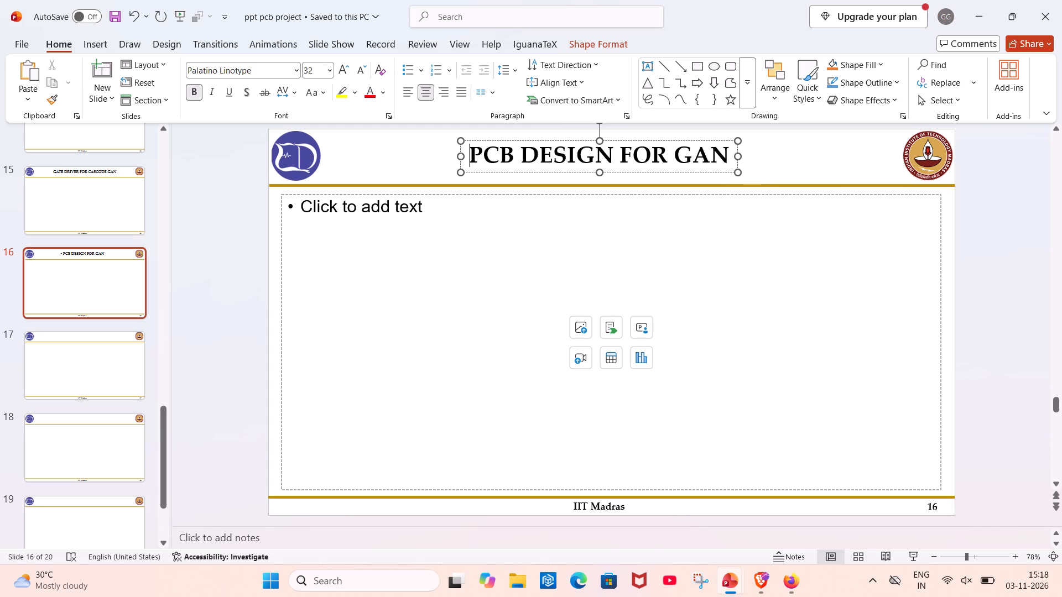
# Widen slide 16's title box on both sides until it spans the full slide width.
pyautogui.moveTo(459, 159); pyautogui.dragTo(418, 170)
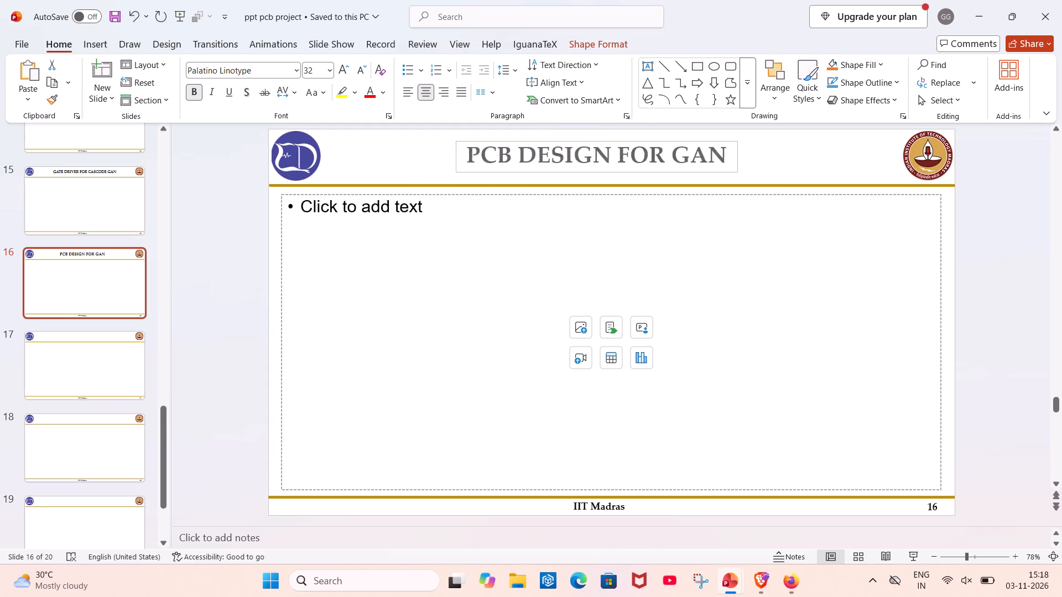
pyautogui.moveTo(418, 170); pyautogui.dragTo(269, 182)
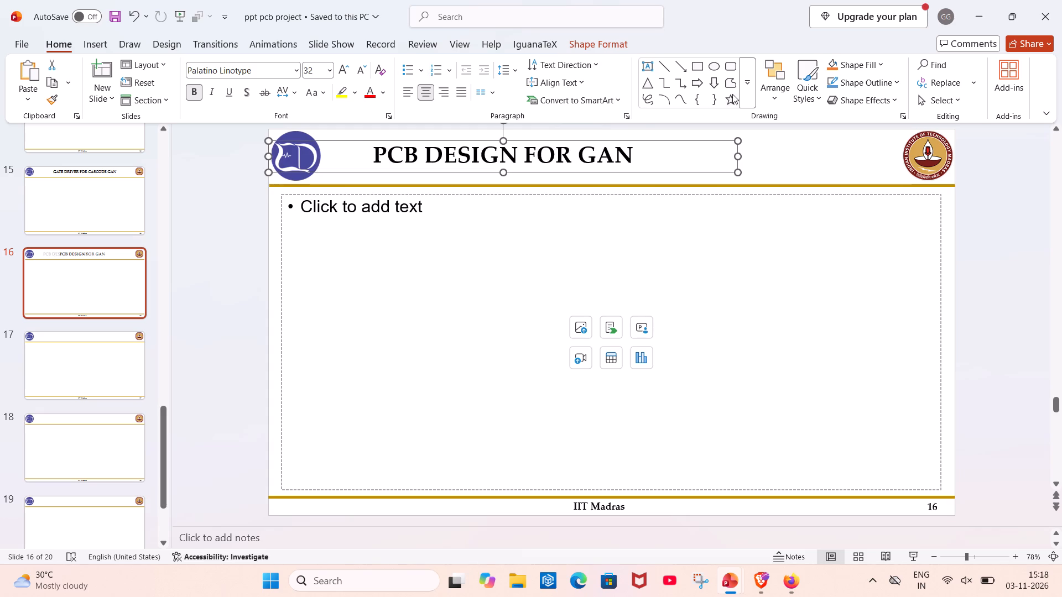
pyautogui.moveTo(740, 154); pyautogui.dragTo(872, 138)
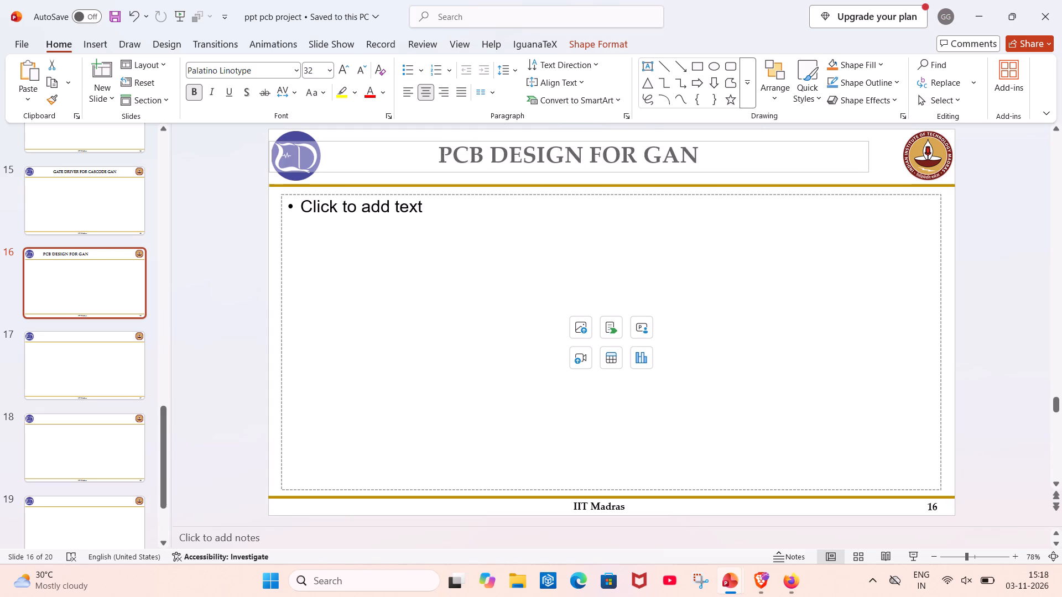
pyautogui.moveTo(872, 138); pyautogui.dragTo(955, 146)
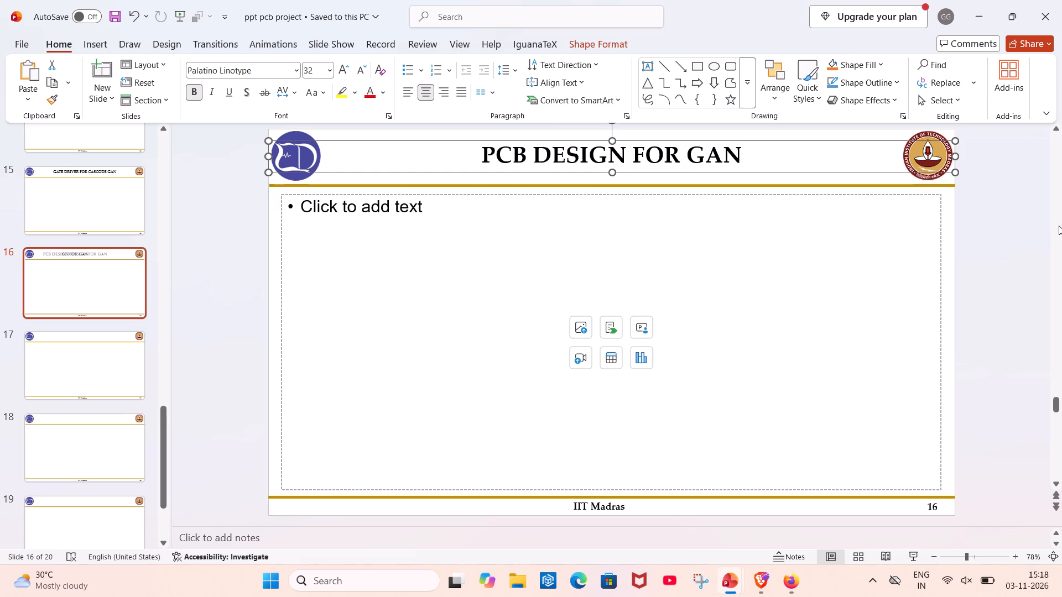
pyautogui.click(1059, 226)
pyautogui.click(1018, 368)
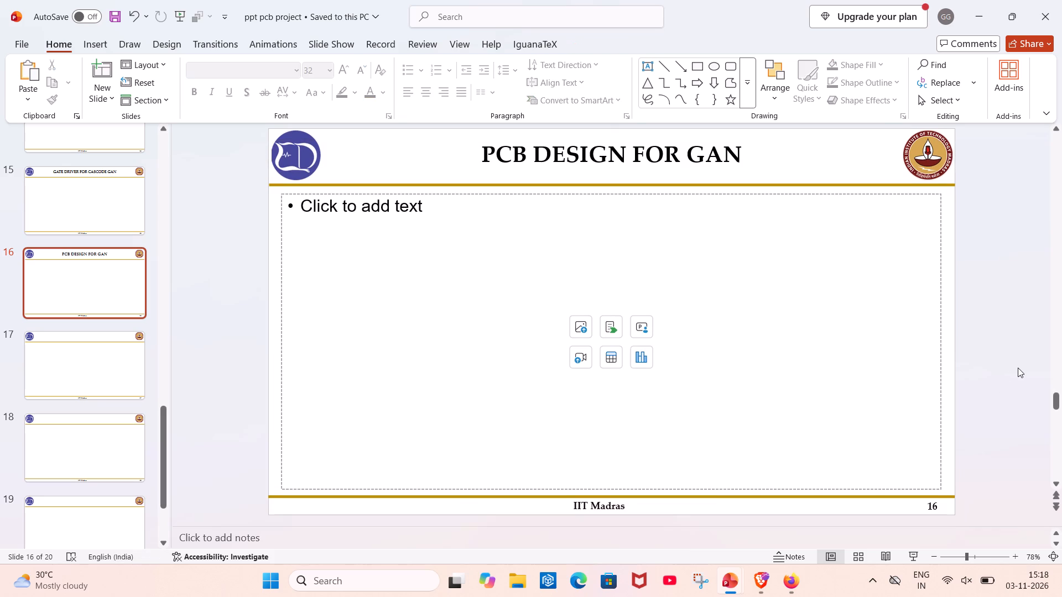
# Widen slide 17's empty title box on both sides until it spans the full slide width.
pyautogui.press('Down')
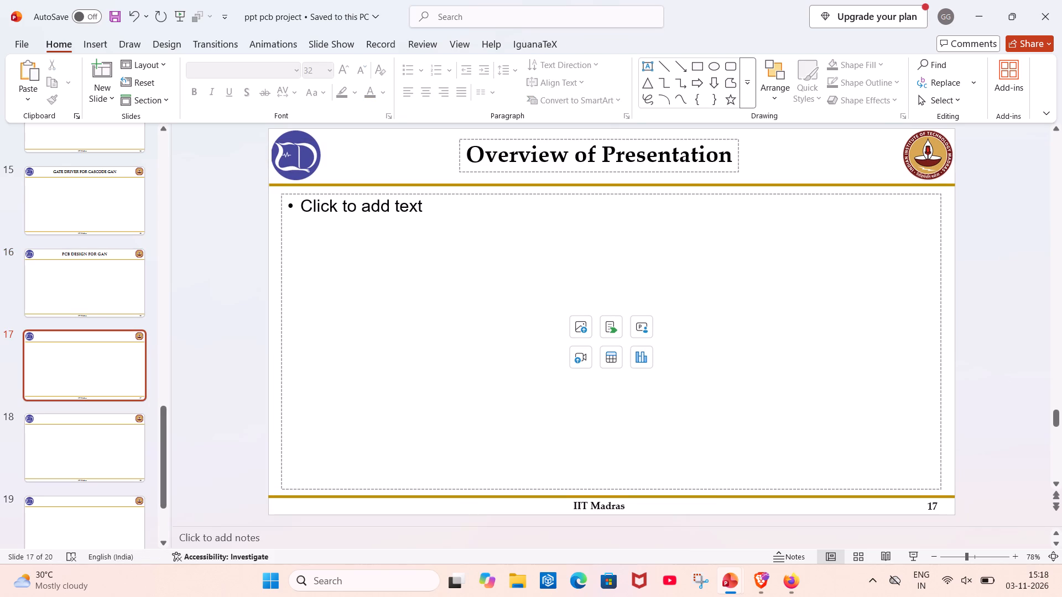
pyautogui.click(699, 153)
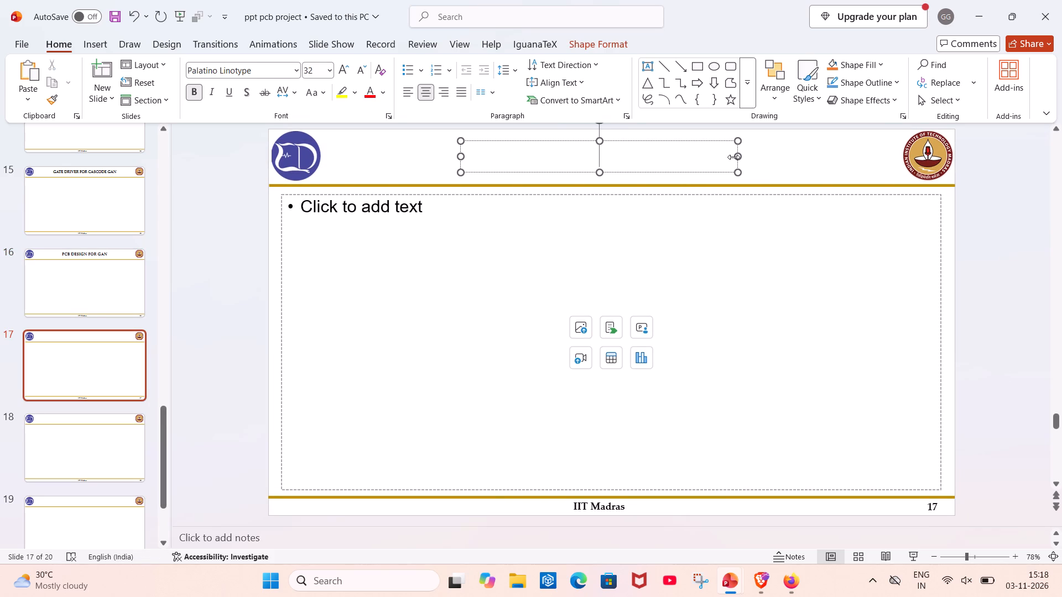
pyautogui.moveTo(733, 157); pyautogui.dragTo(933, 154)
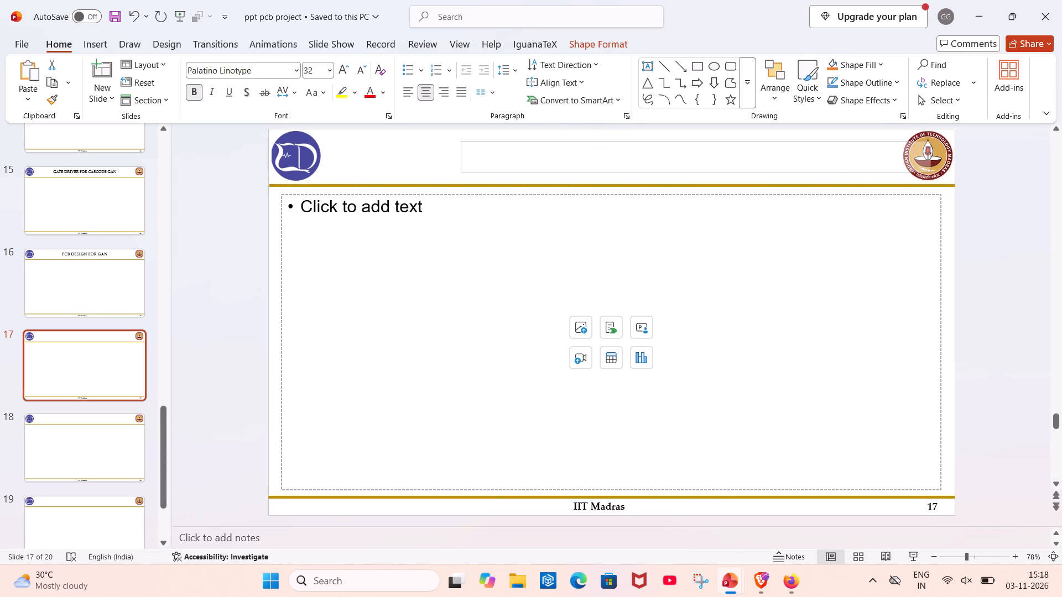
pyautogui.moveTo(933, 154); pyautogui.dragTo(954, 156)
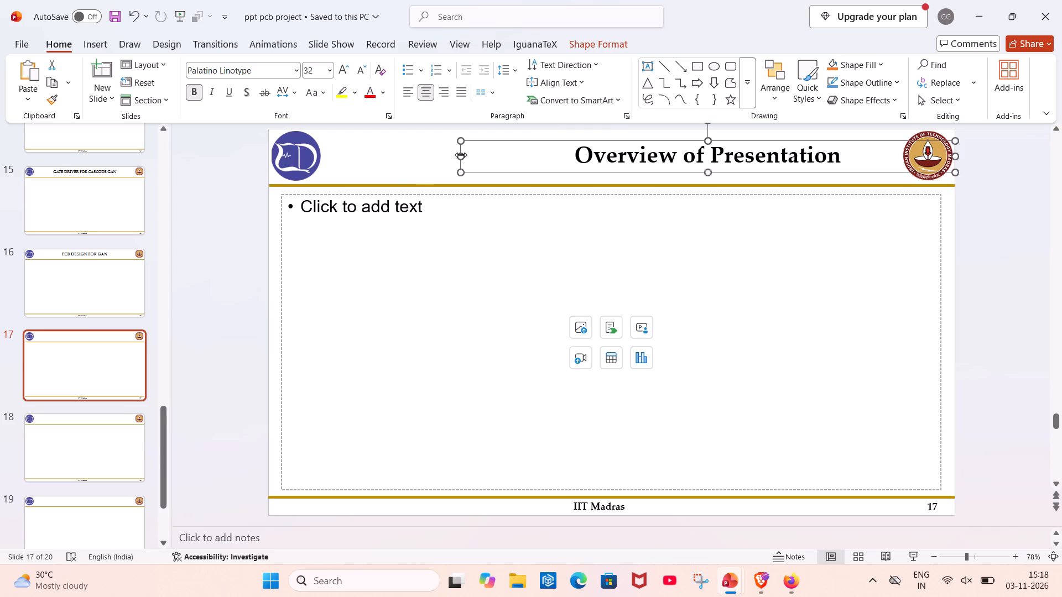
pyautogui.moveTo(461, 155); pyautogui.dragTo(268, 157)
# Paste "PCB DESIGN FOR GAN" as slide 17's title and remove its bullet.
pyautogui.click(550, 161)
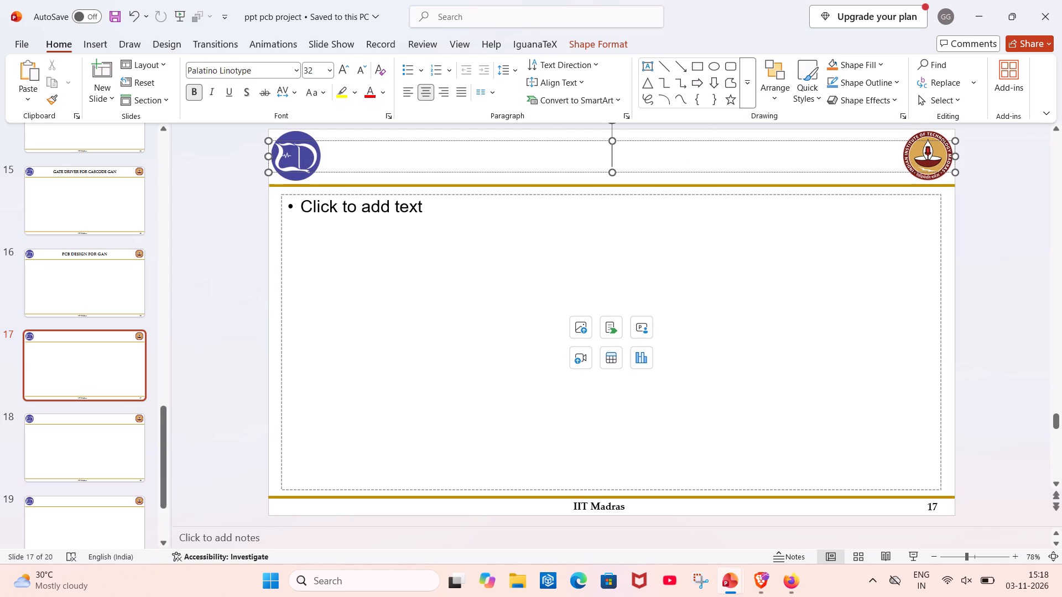
pyautogui.hotkey('ctrl', 'v')
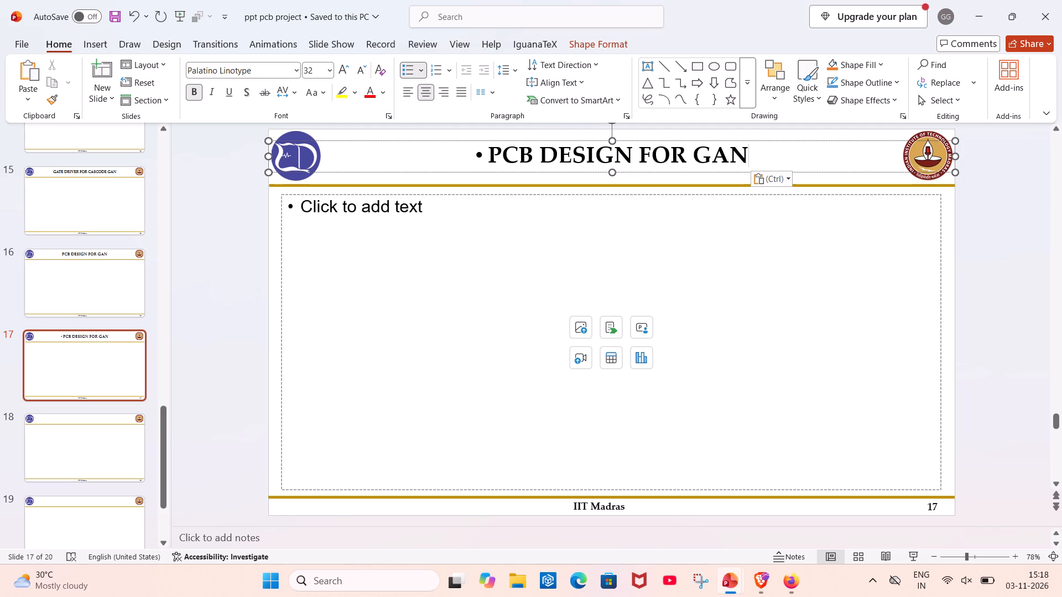
pyautogui.click(487, 158)
pyautogui.press('BackSpace')
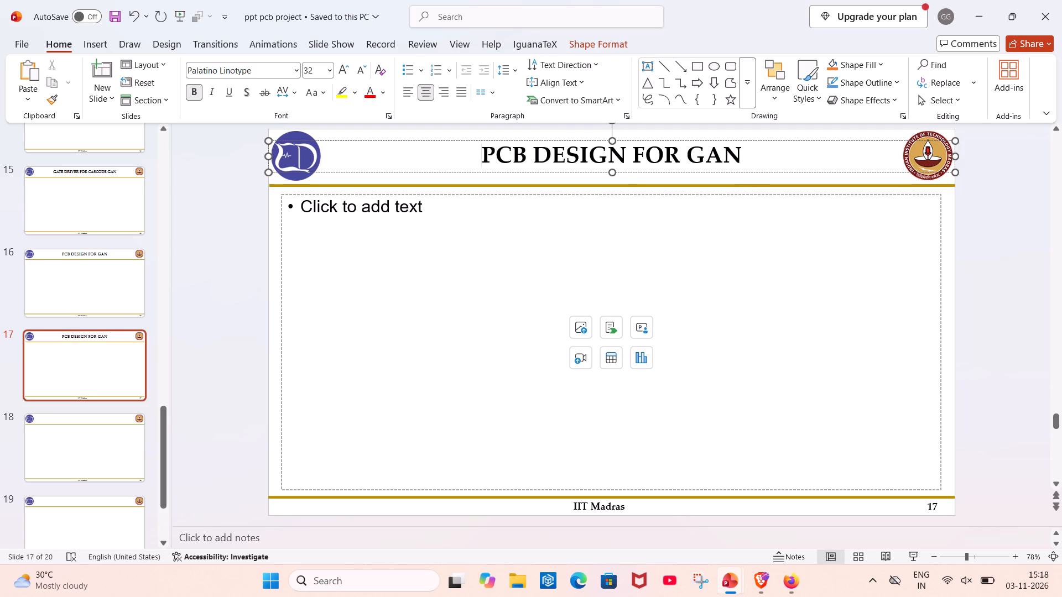
pyautogui.click(1007, 249)
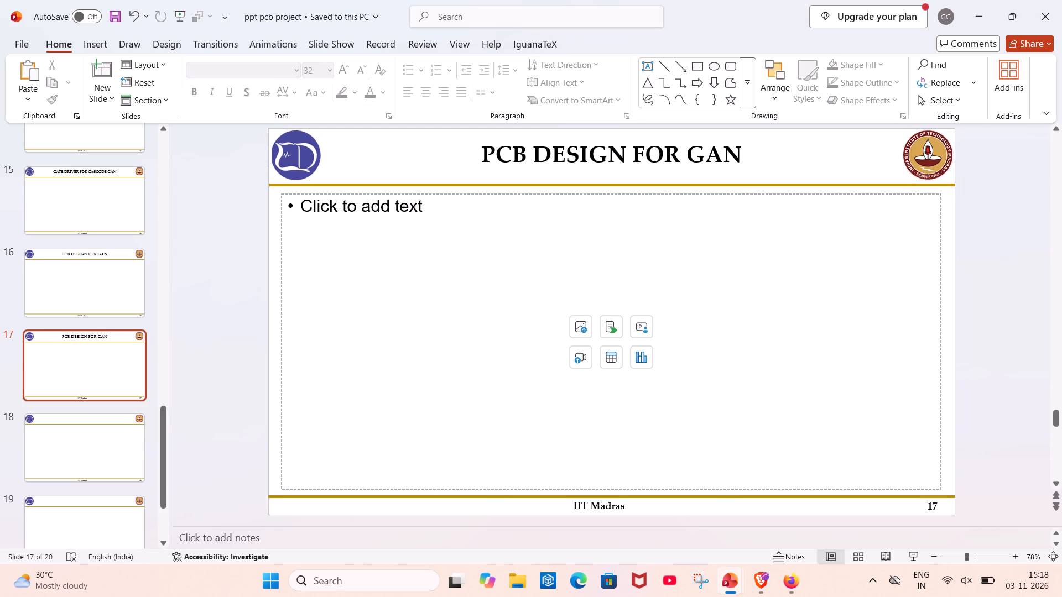
# Review the slides from slide 18 back to the Introduction slide with the converter topology, checking titles and content.
pyautogui.press('Down')
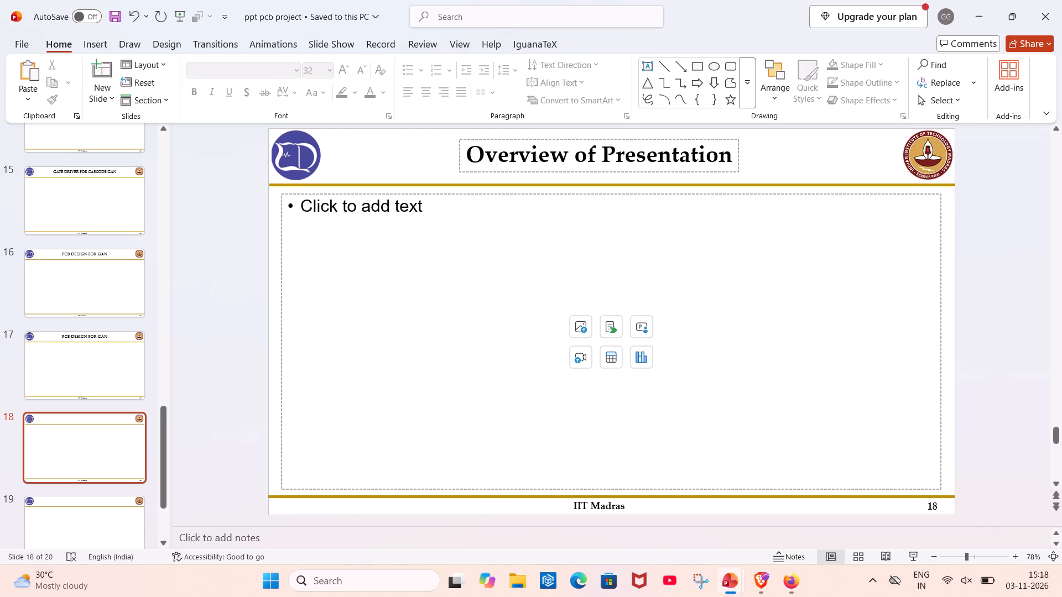
pyautogui.press('Up')
pyautogui.press('Up')
pyautogui.press('Up')
pyautogui.press('Up')
pyautogui.press('Up')
pyautogui.press('Up')
pyautogui.press('Up')
pyautogui.press('Up')
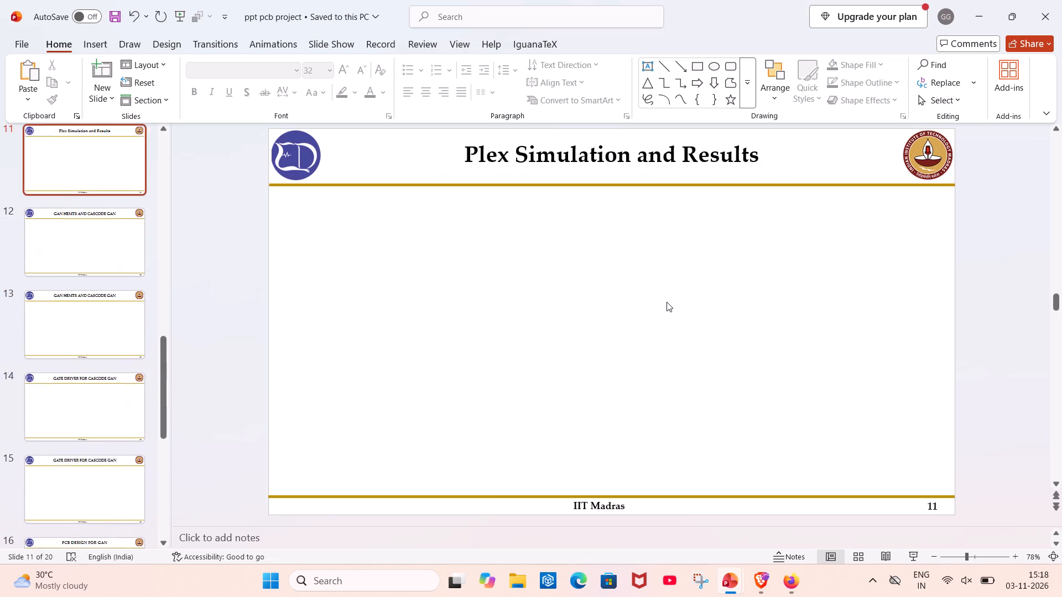
pyautogui.press('Up')
pyautogui.press('Up')
pyautogui.press('Up')
pyautogui.press('Up')
pyautogui.press('Up')
pyautogui.press('Up')
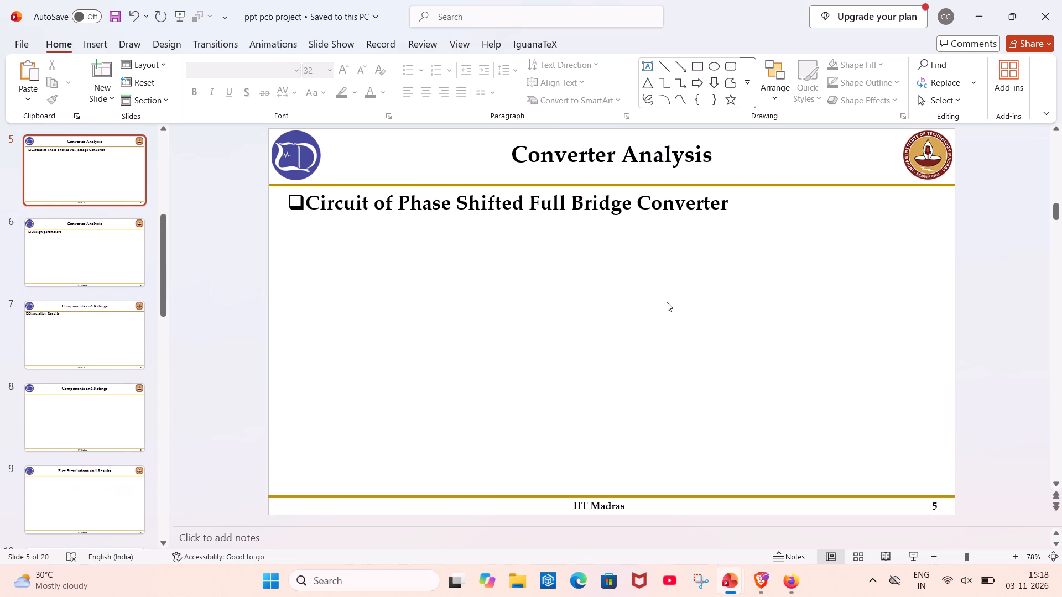
pyautogui.press('Down')
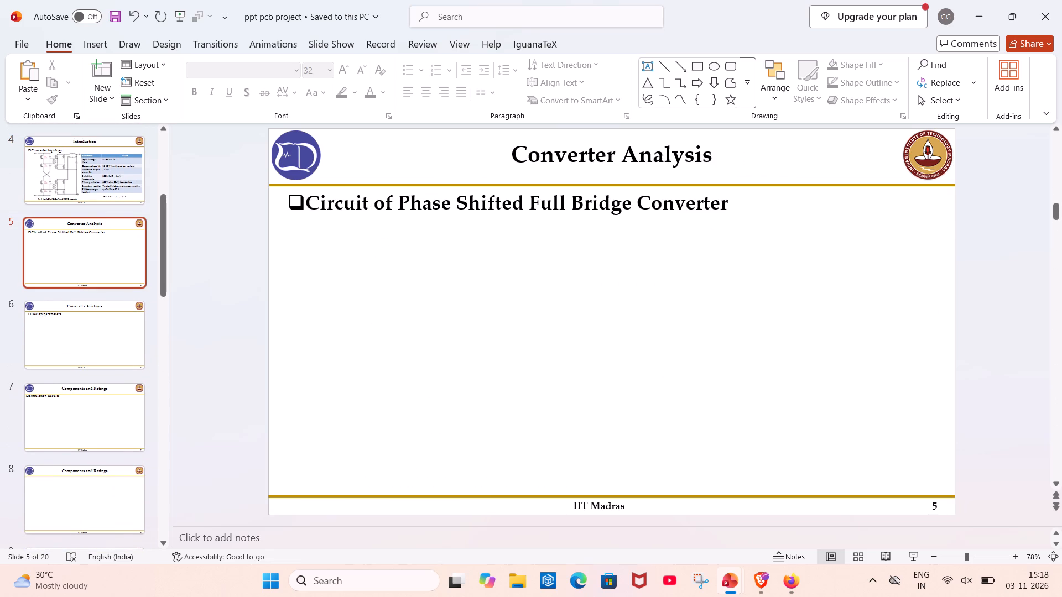
pyautogui.press('Up')
pyautogui.press('Up')
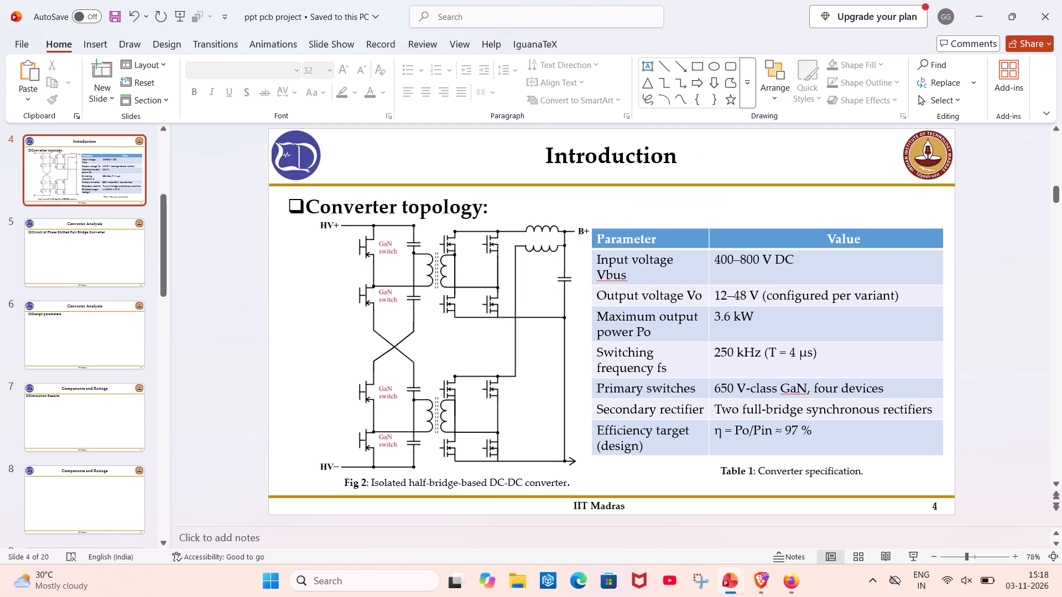
pyautogui.press('Down')
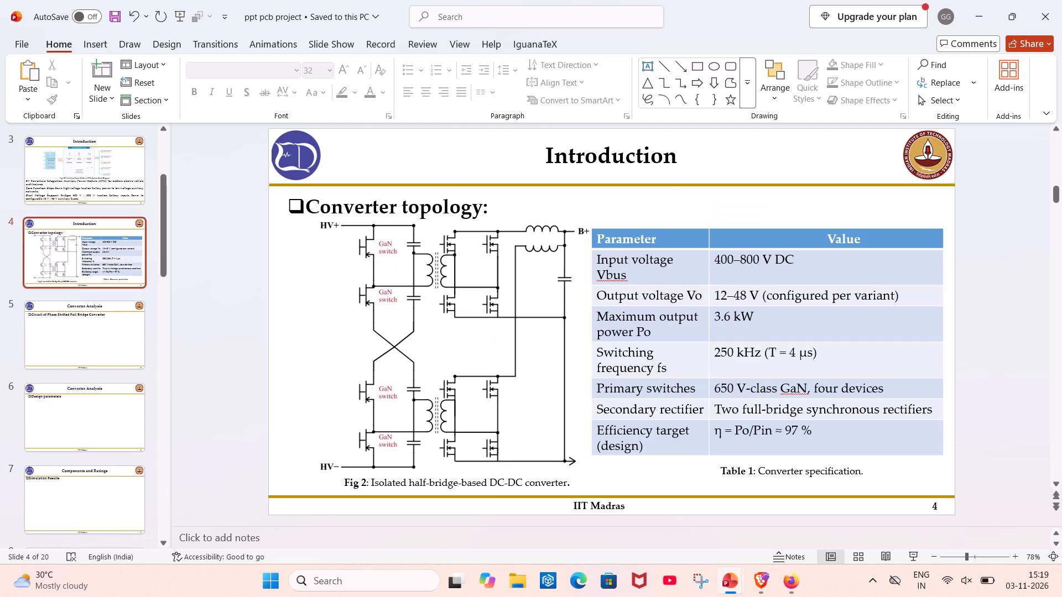
pyautogui.press('Down')
pyautogui.press('Up')
# Save the presentation.
pyautogui.hotkey('ctrl', 's')
pyautogui.hotkey('ctrl', 's')
pyautogui.hotkey('ctrl', 's')
pyautogui.hotkey('ctrl', 's')
# Examine the titles of the slides from Converter Analysis through GAN HEMTS AND CASCODE GAN, returning to slide 10.
pyautogui.press('Down')
pyautogui.press('Down')
pyautogui.press('Down')
pyautogui.press('Down')
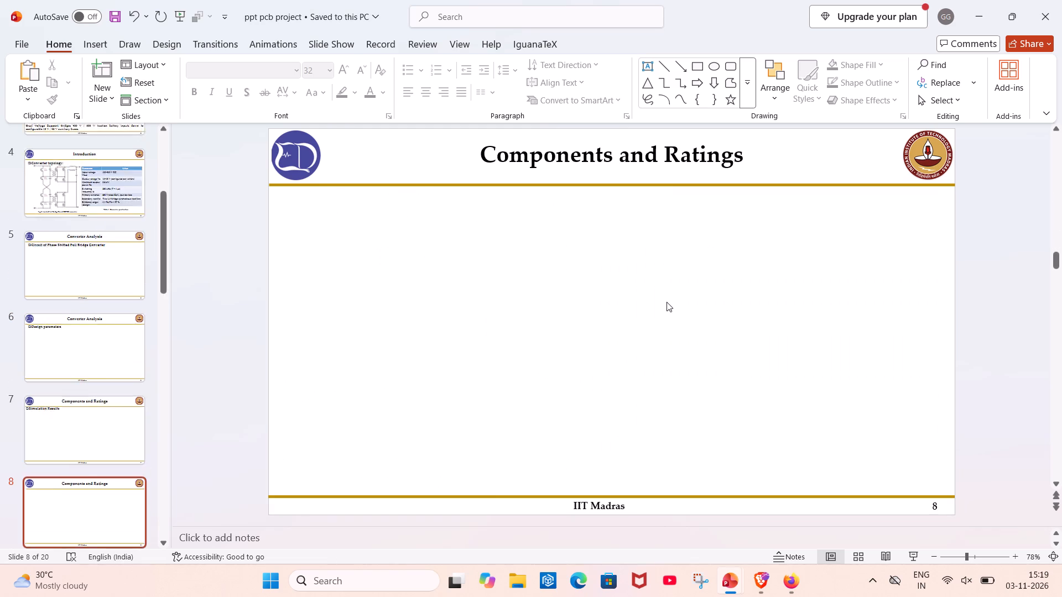
pyautogui.press('Down')
pyautogui.press('Down')
pyautogui.press('Down')
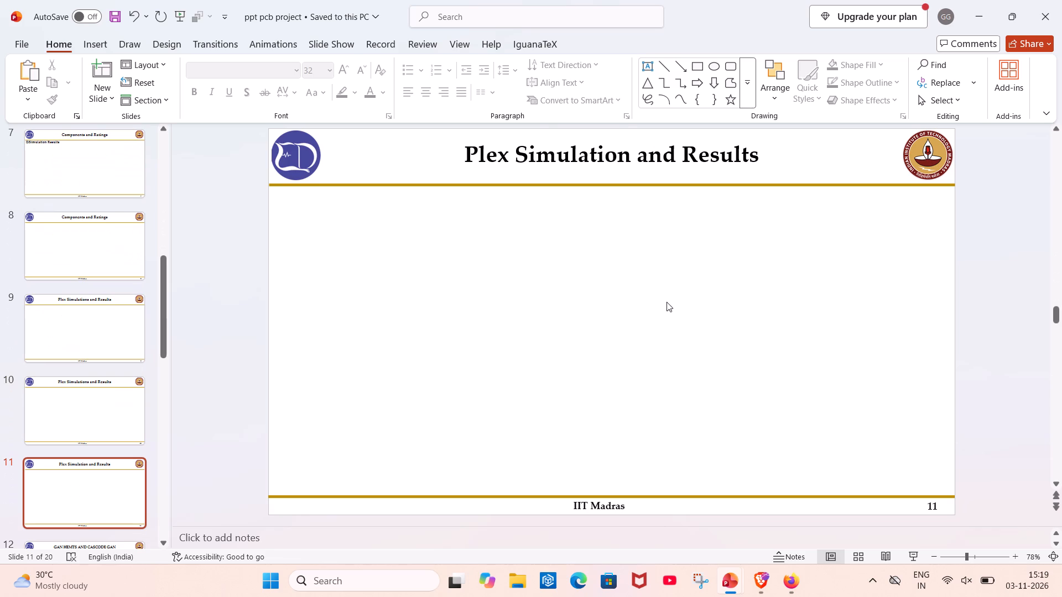
pyautogui.press('Down')
pyautogui.press('Up')
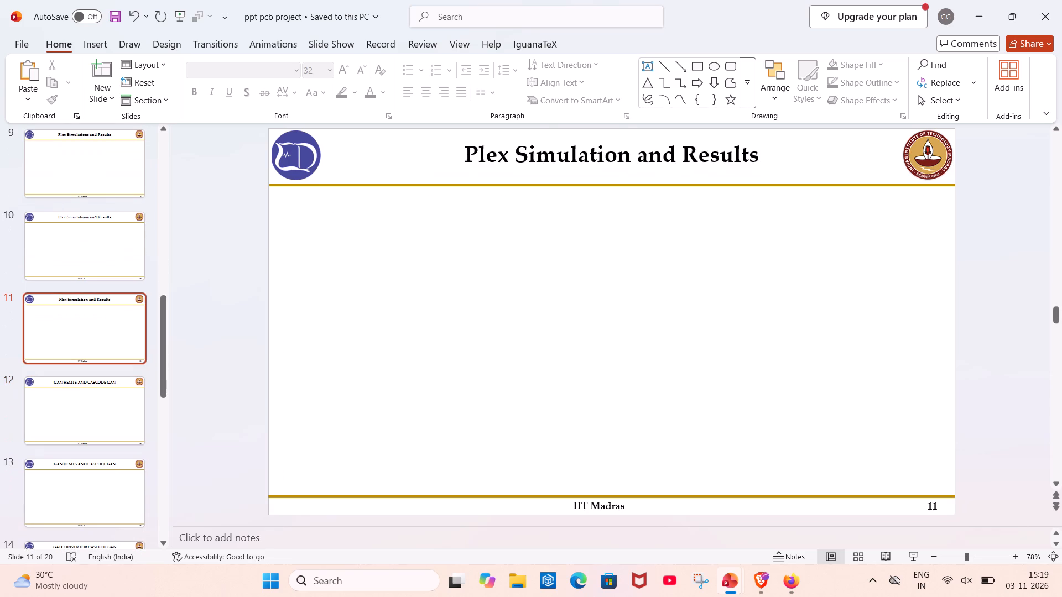
pyautogui.press('Up')
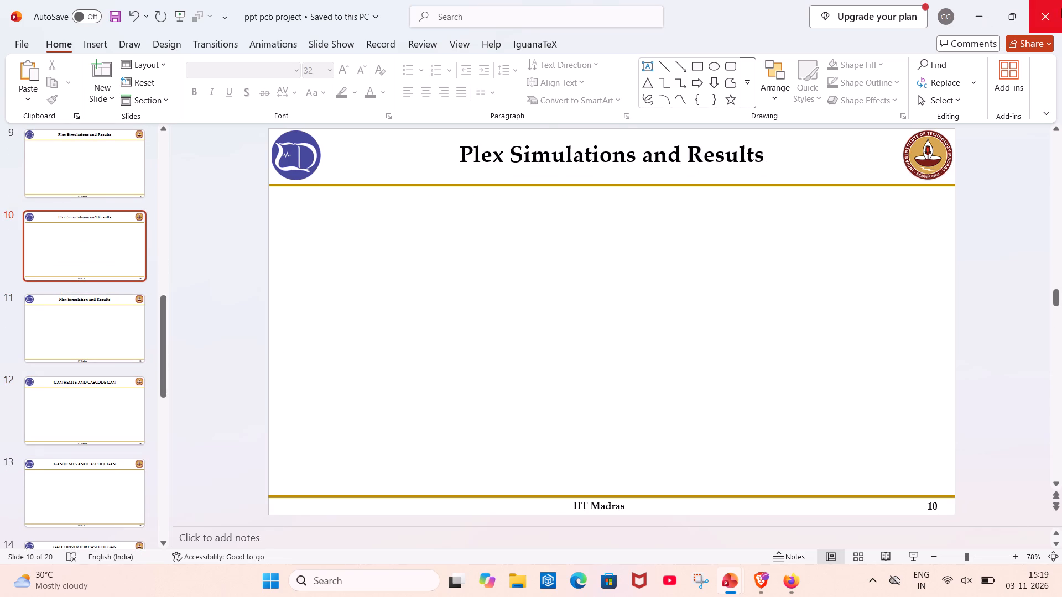
# Close the ppt pcb project presentation.
pyautogui.click(1061, 8)
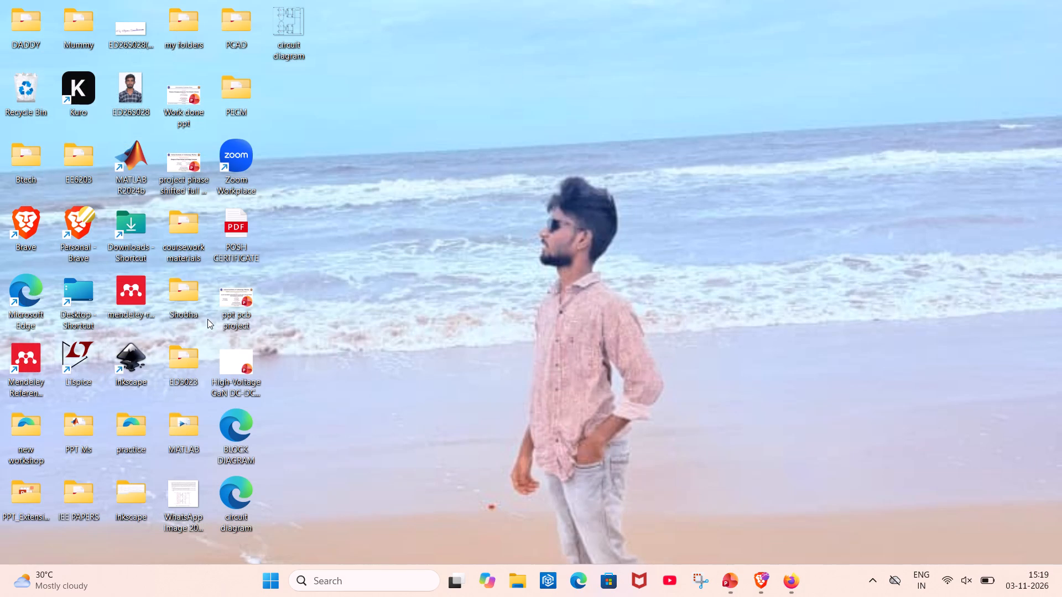
# Select the ppt pcb project file on the desktop.
pyautogui.click(244, 301)
# Copy the selected ppt pcb project presentation file from the desktop.
pyautogui.hotkey('ctrl', 'c')
# Start a search from the Windows taskbar.
pyautogui.click(403, 580)
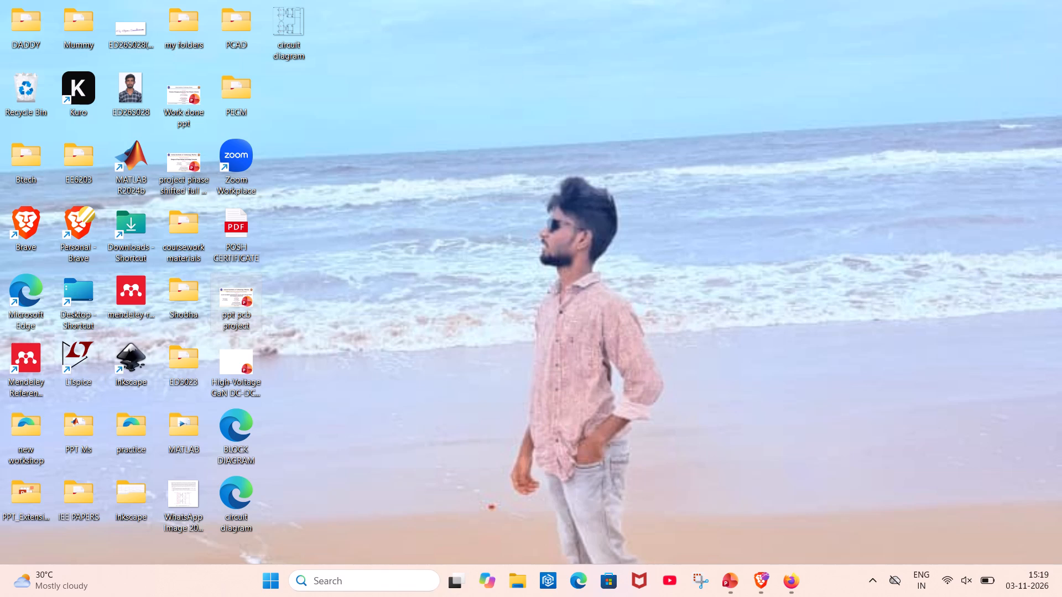
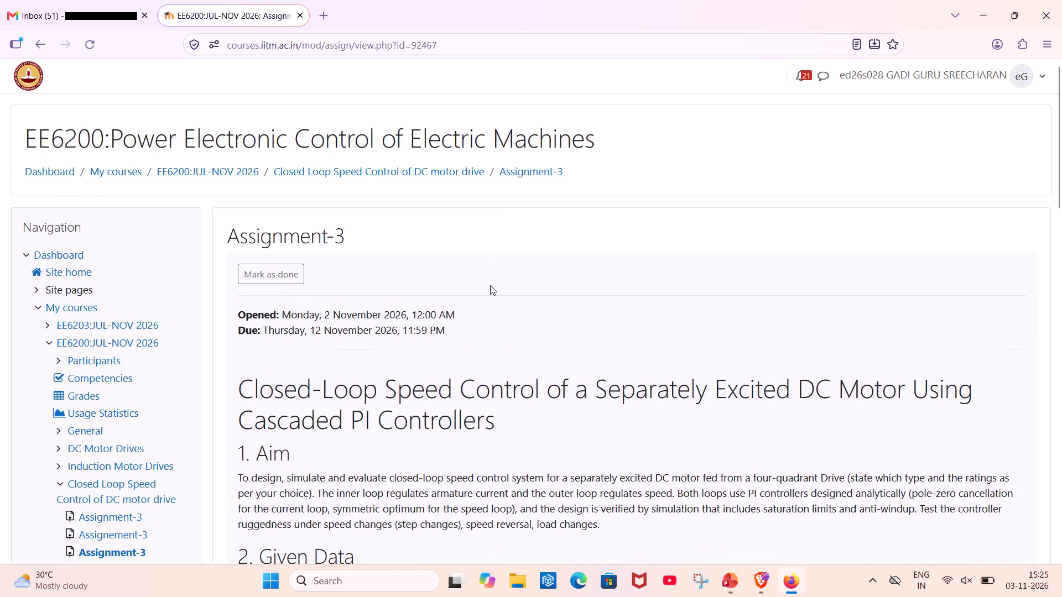
# Review the Assignment-3 brief, return to the EE6200 course page and look through its list of assignments.
pyautogui.scroll(-1, 490, 285)
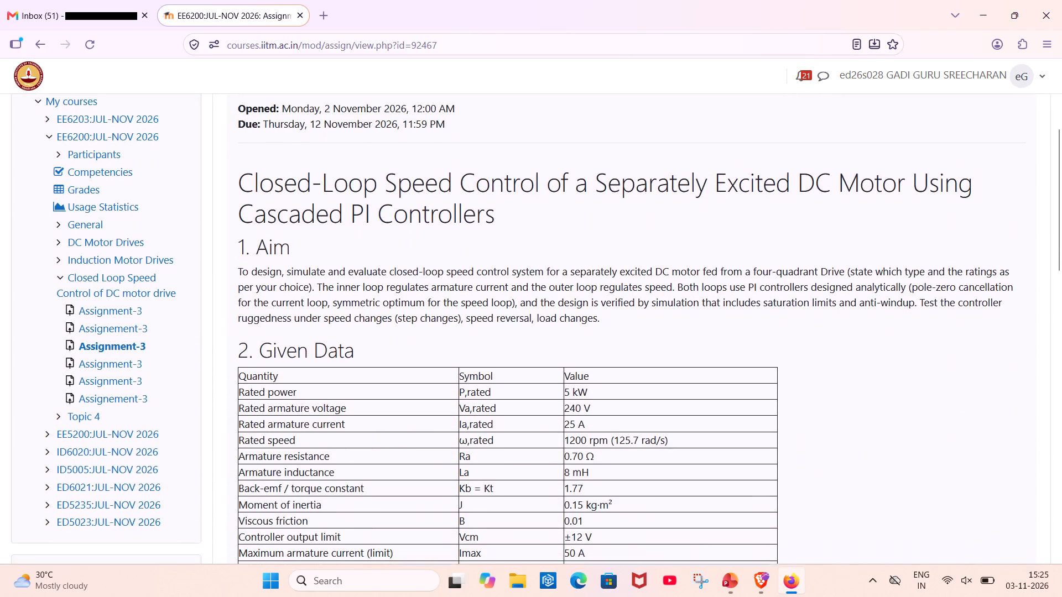
pyautogui.scroll(-1, 490, 285)
pyautogui.scroll(2, 490, 285)
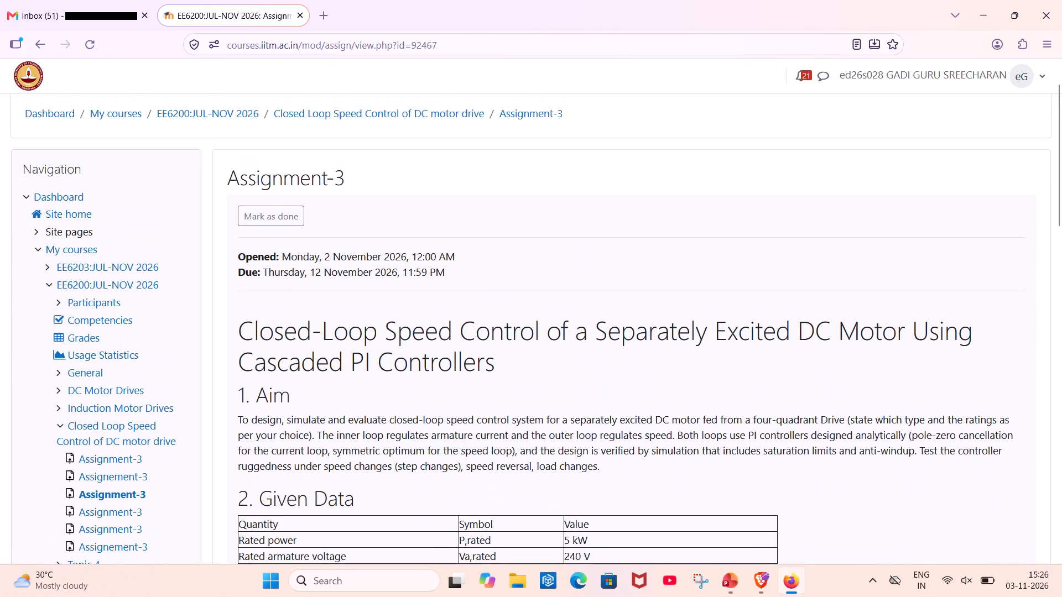
pyautogui.click(37, 44)
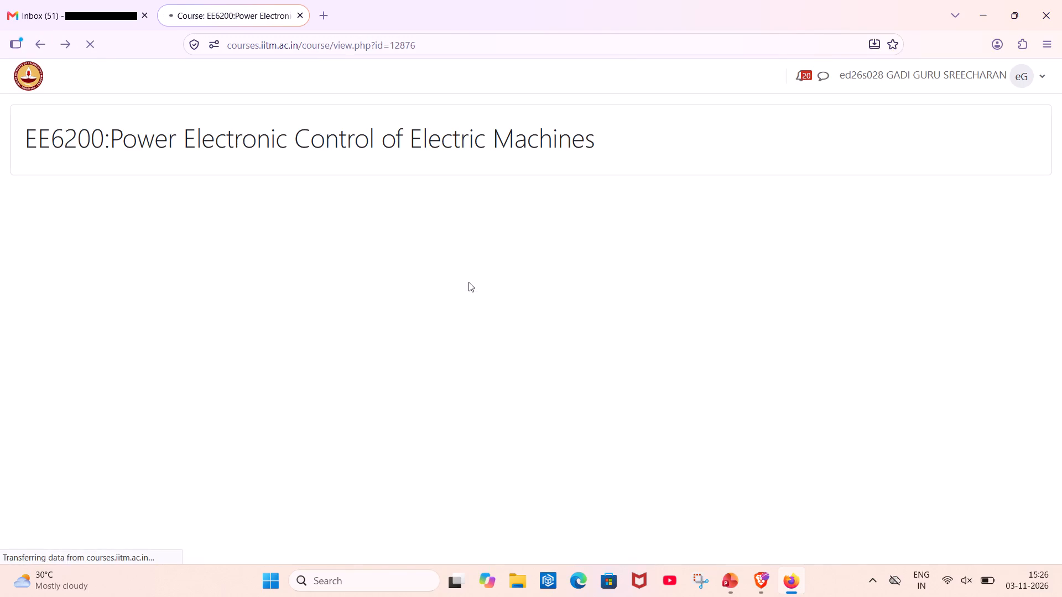
pyautogui.scroll(11, 548, 329)
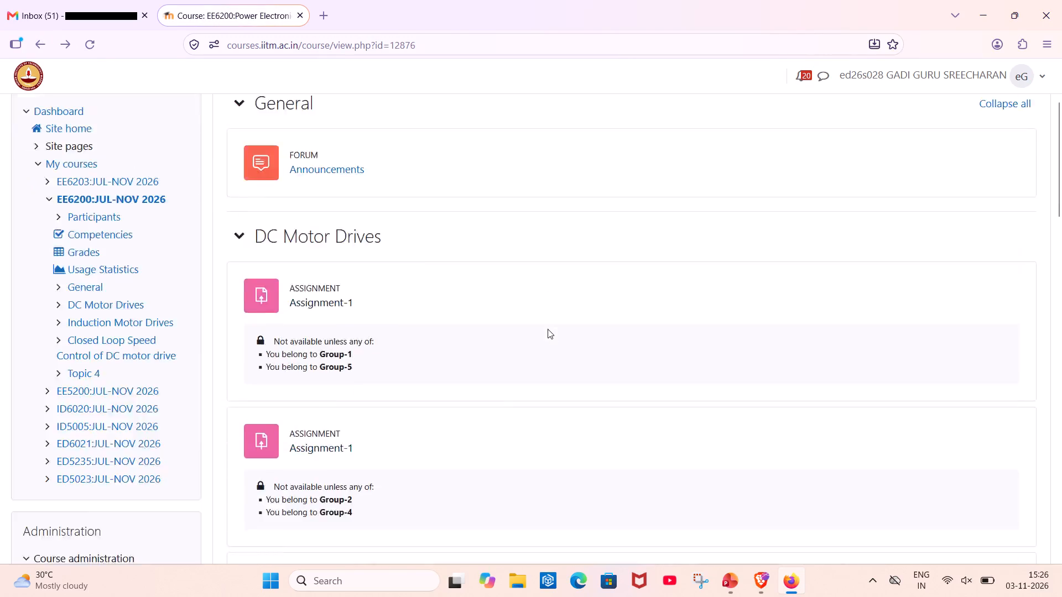
pyautogui.scroll(-3, 548, 329)
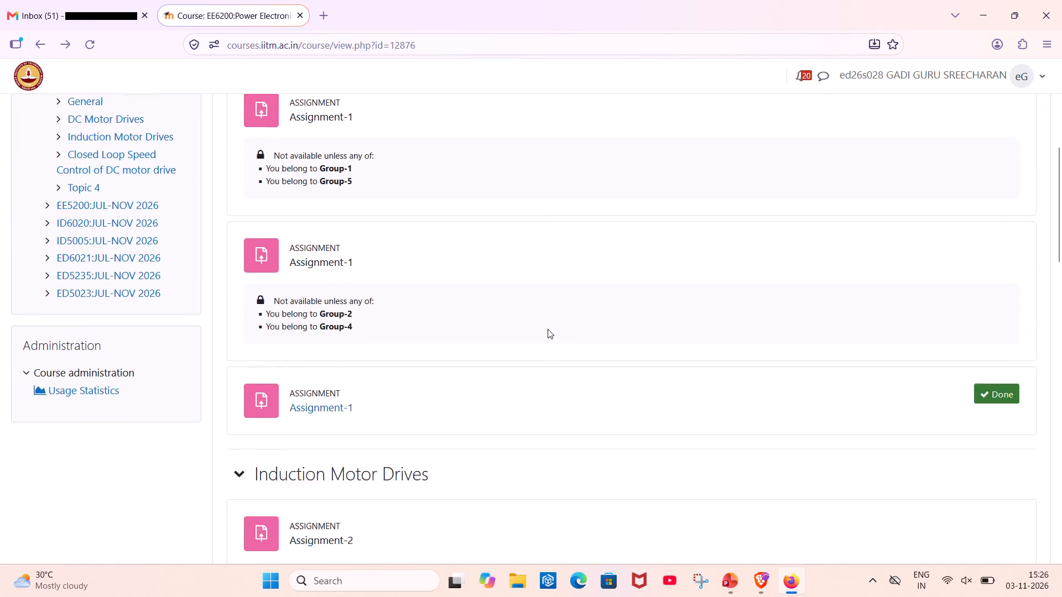
pyautogui.scroll(-7, 548, 329)
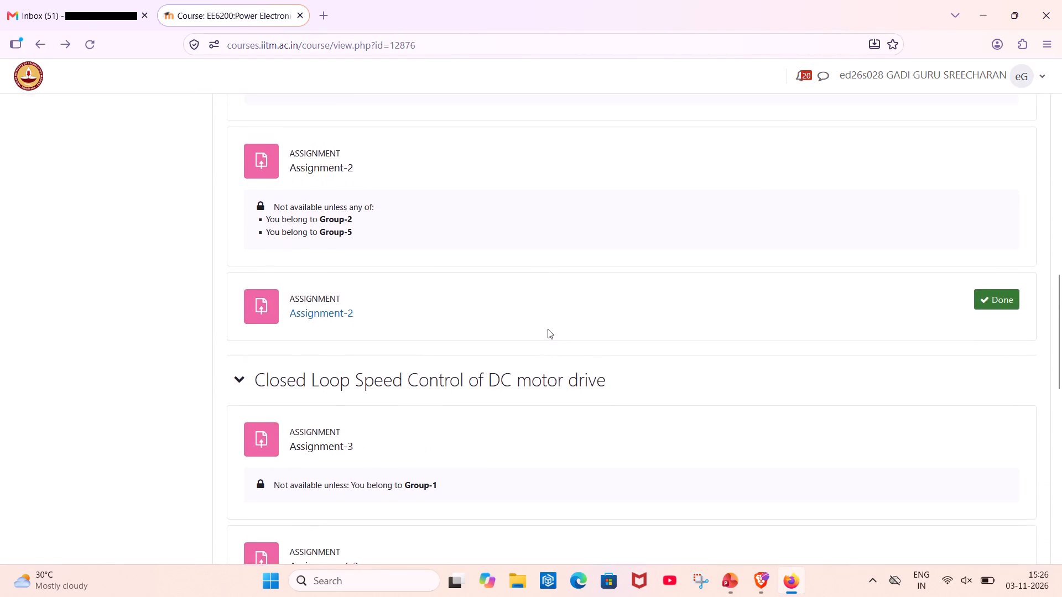
pyautogui.scroll(-3, 548, 329)
pyautogui.scroll(13, 548, 329)
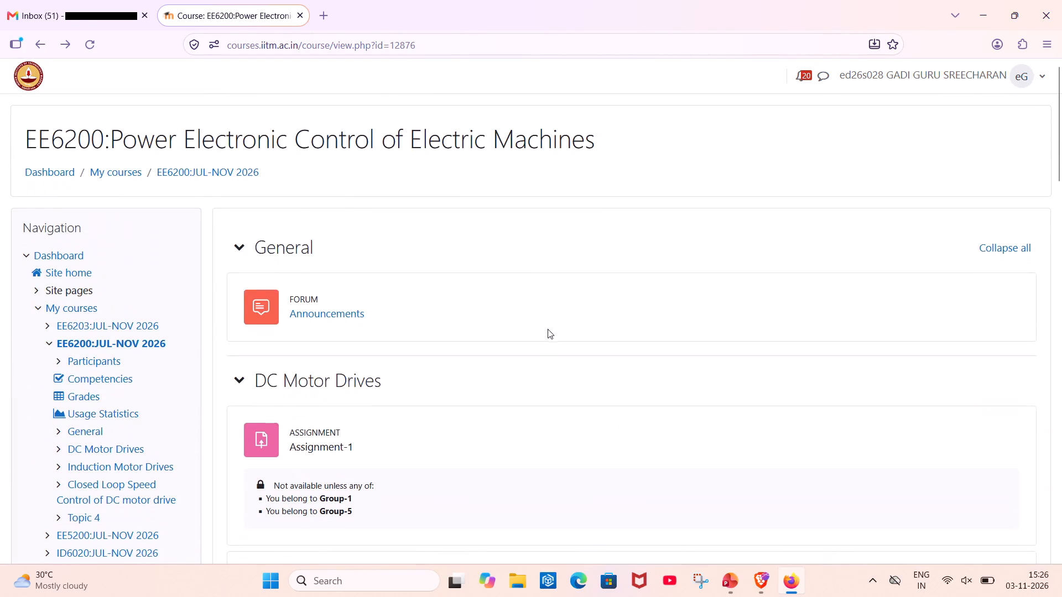
# Open the EE6200 course grades and examine the user report's assignment grades and feedback.
pyautogui.click(88, 391)
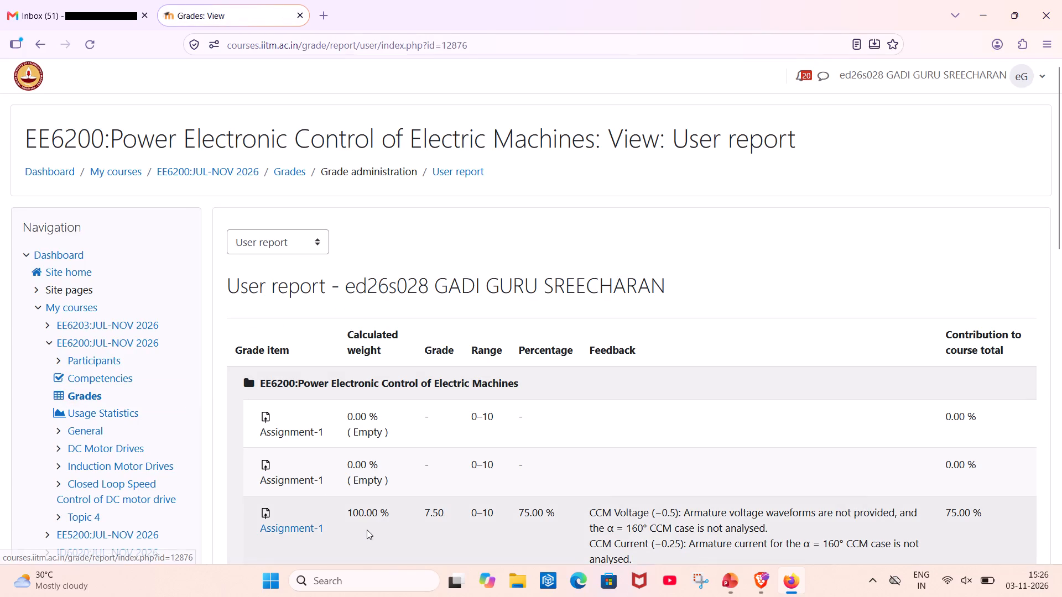
pyautogui.scroll(-4, 367, 530)
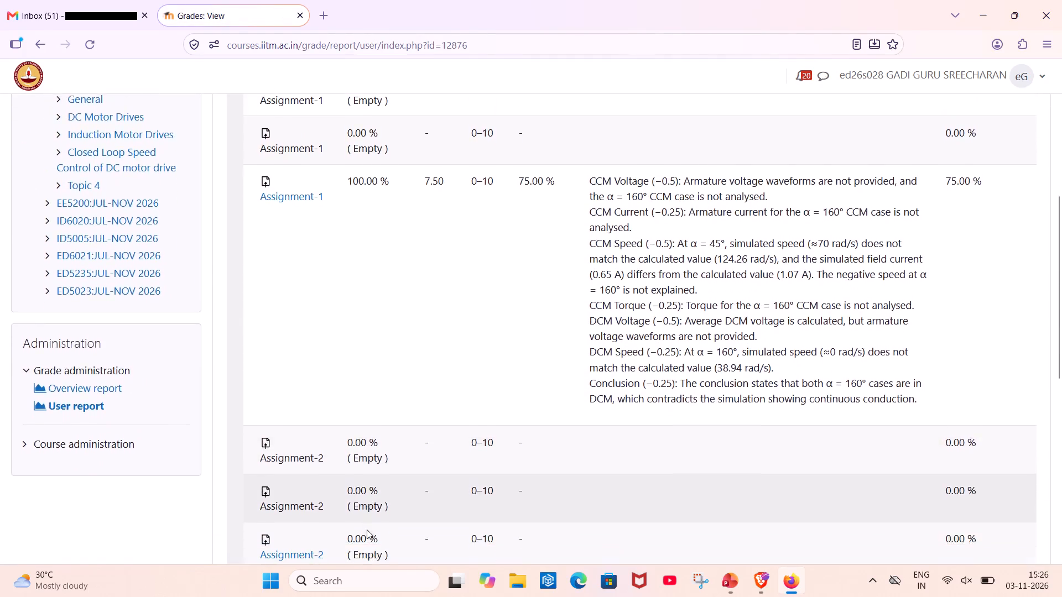
pyautogui.scroll(-1, 367, 530)
pyautogui.scroll(2, 367, 530)
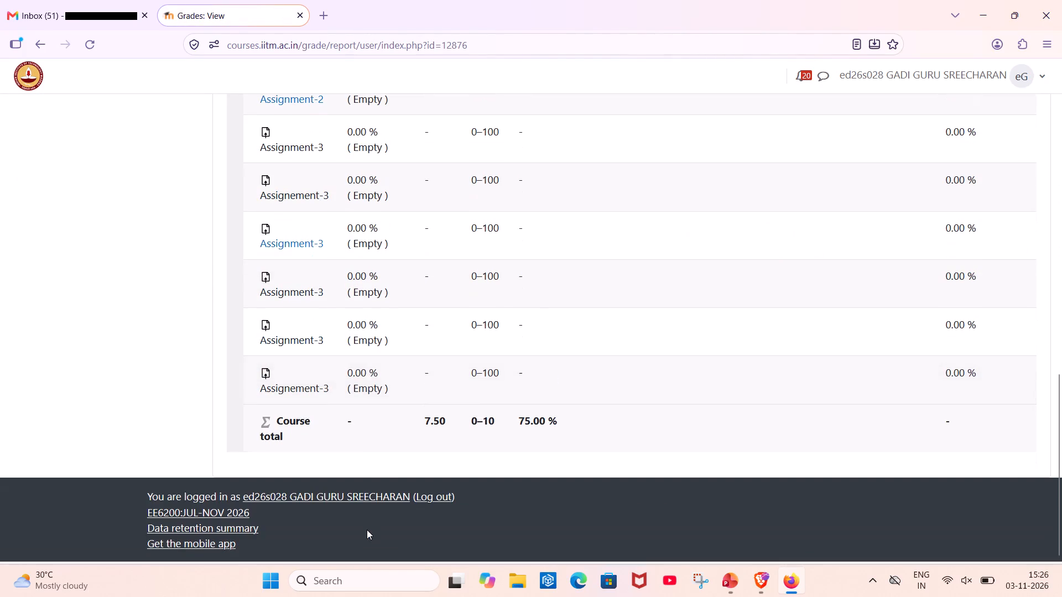
pyautogui.scroll(3, 367, 530)
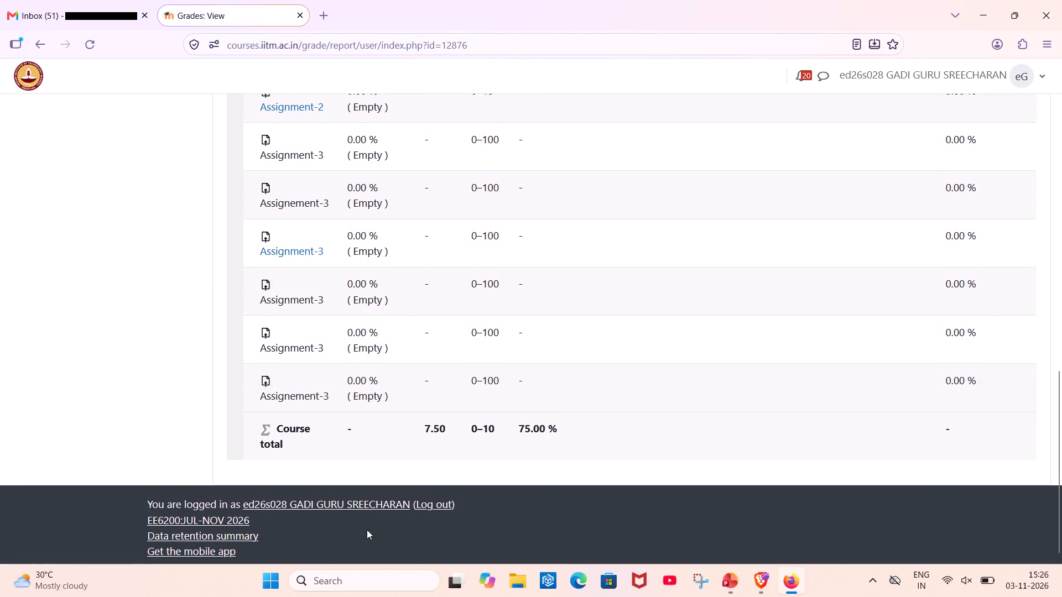
pyautogui.scroll(2, 367, 530)
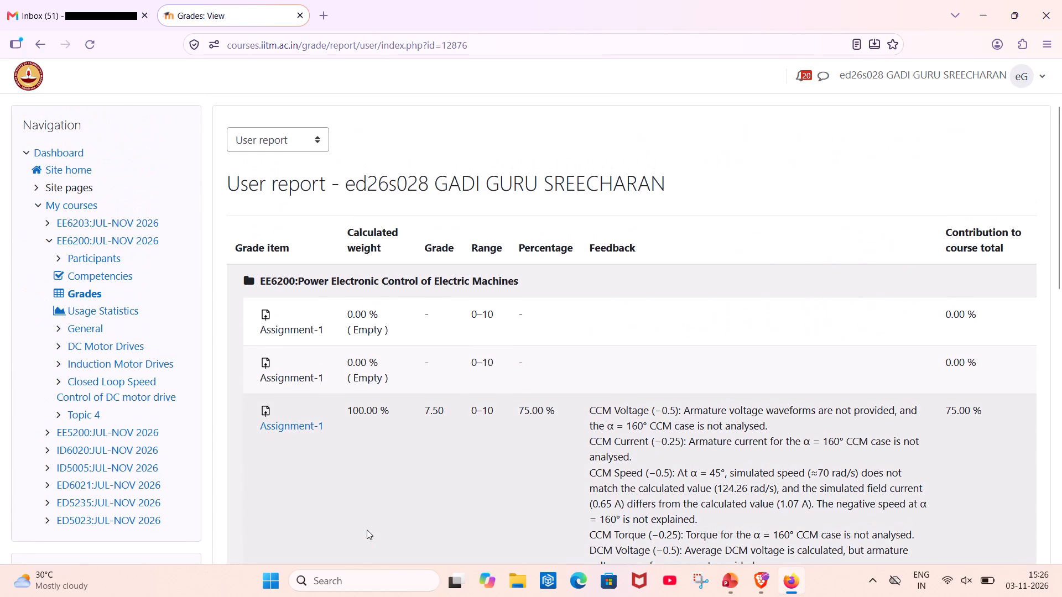